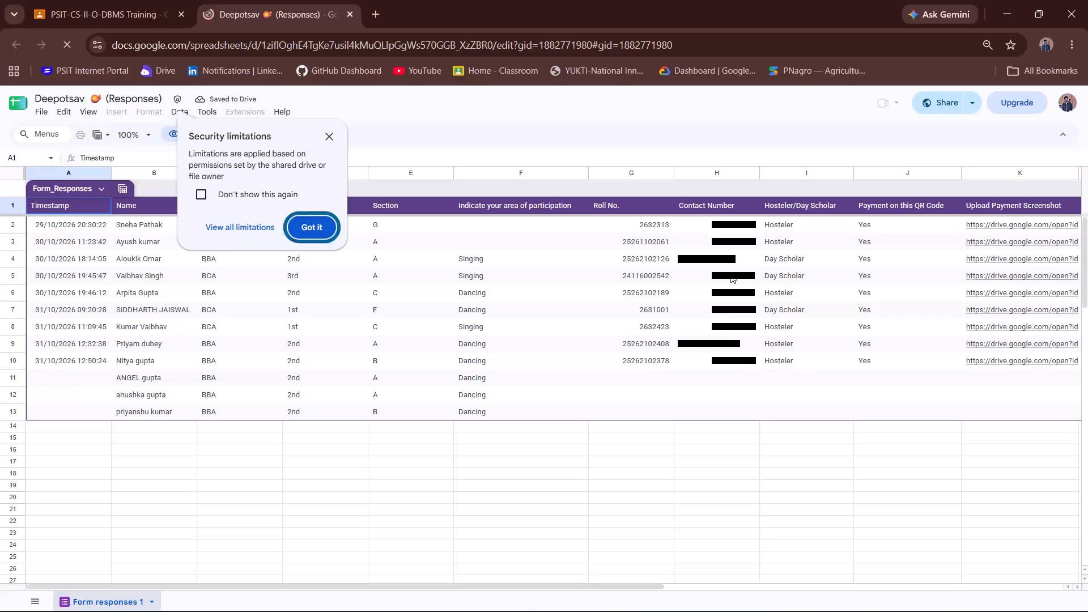
# Dismiss the security limitations notice on the Deepotsav responses spreadsheet.
pyautogui.click(326, 137)
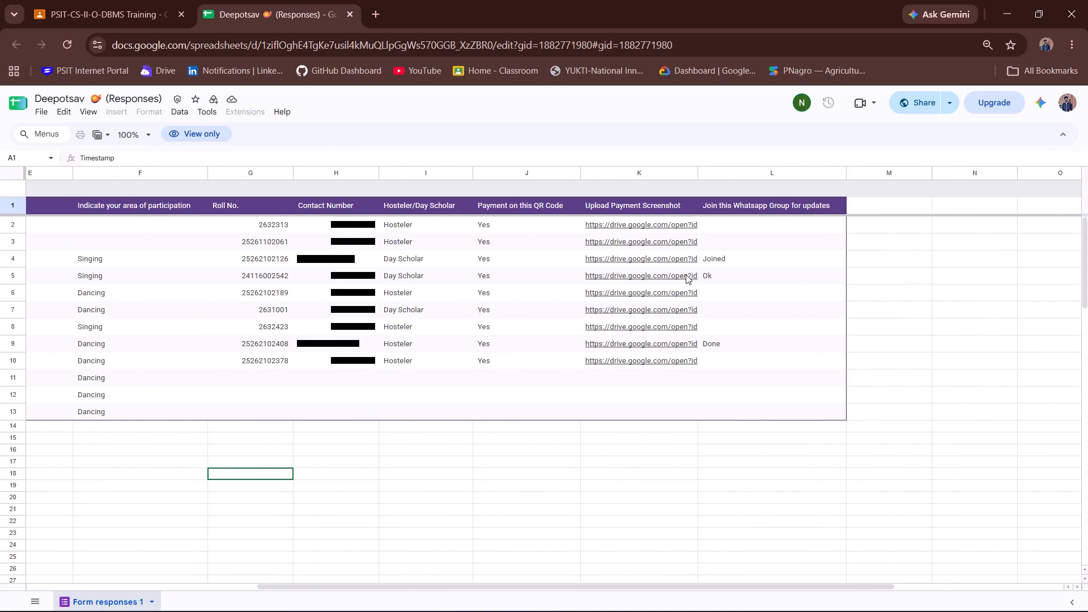
# Examine the form response columns through the WhatsApp group column, and check which file options the view-only spreadsheet offers.
pyautogui.hscroll(-2, 1087, 253)
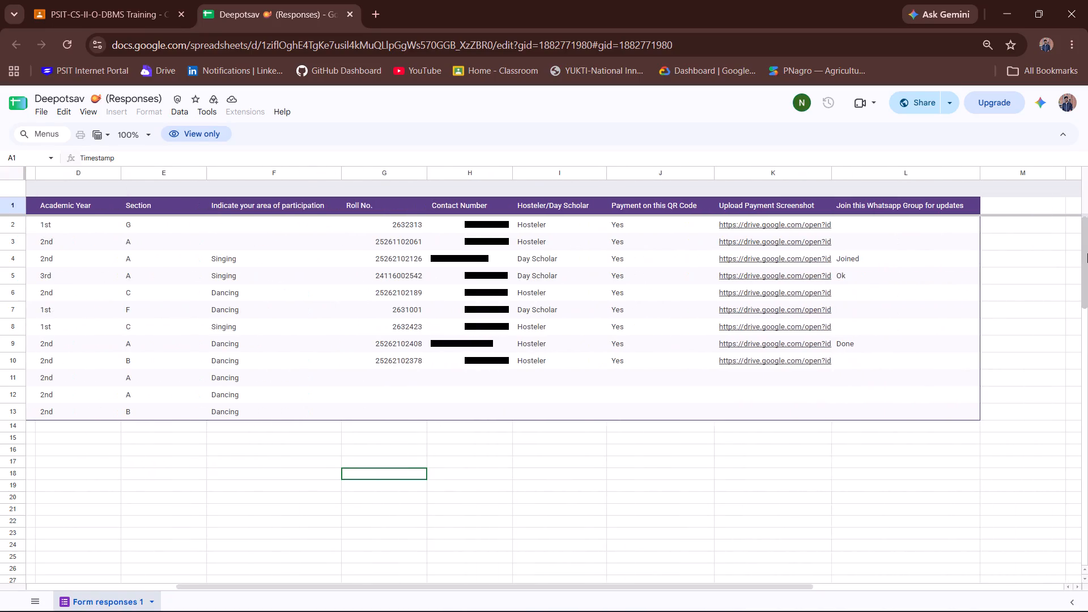
pyautogui.click(881, 168)
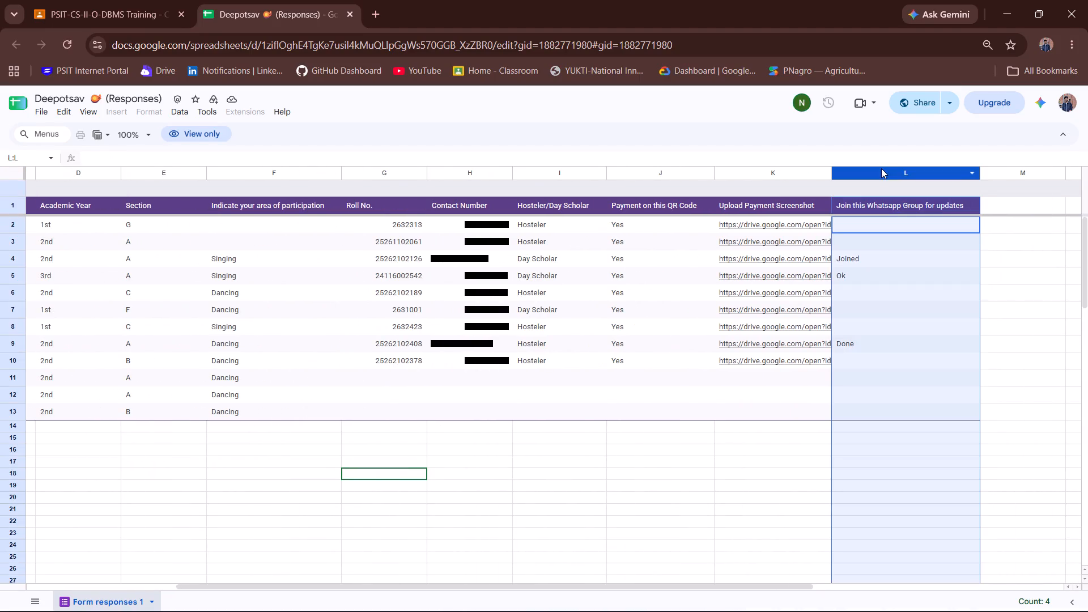
pyautogui.hscroll(3, 385, 142)
pyautogui.click(33, 109)
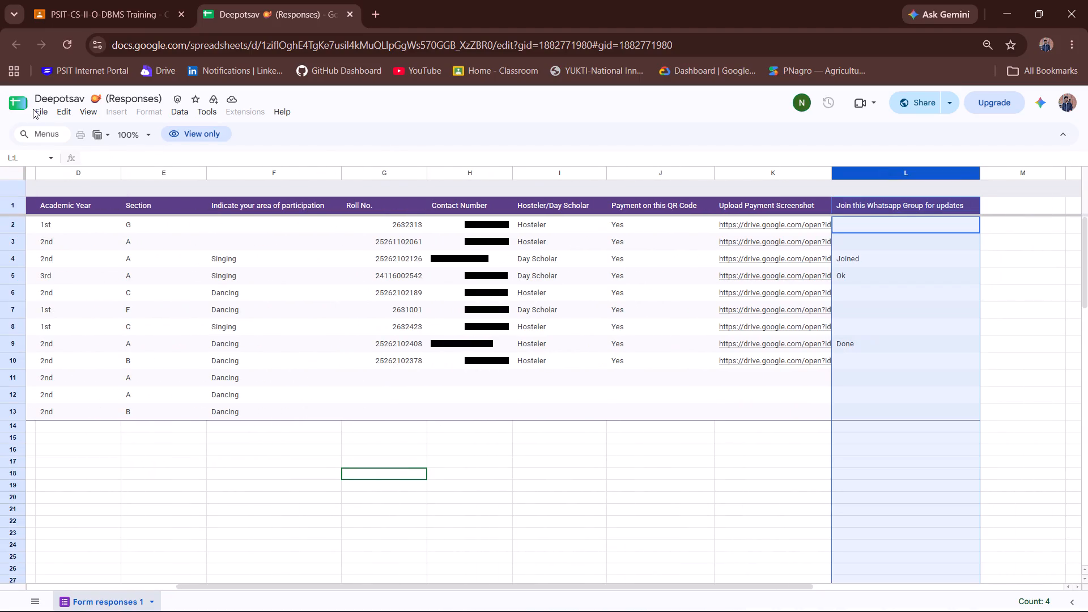
pyautogui.click(38, 113)
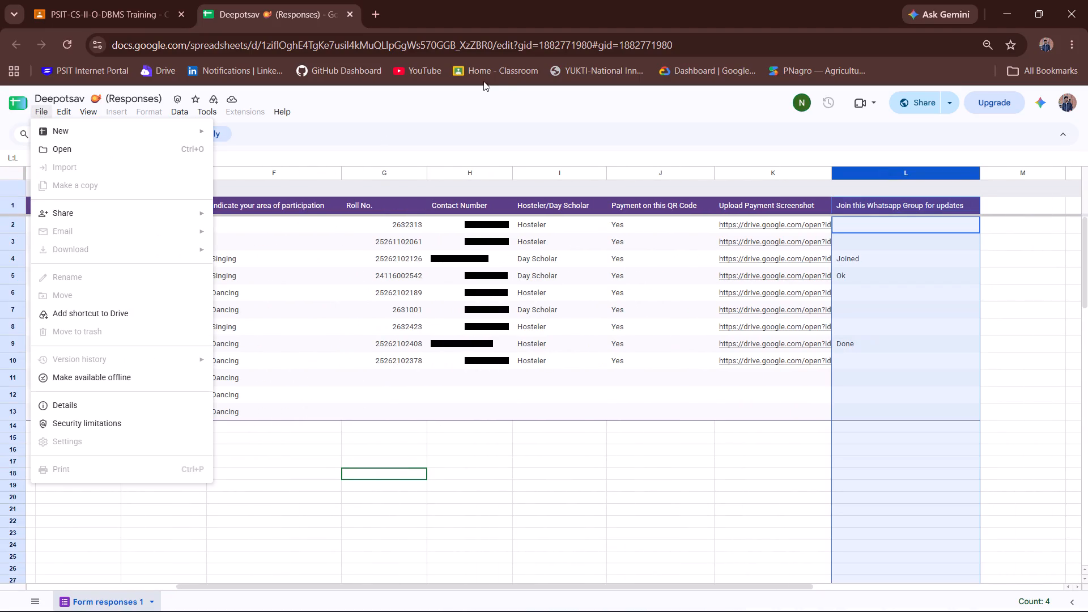
pyautogui.click(502, 100)
pyautogui.hscroll(2, 464, 311)
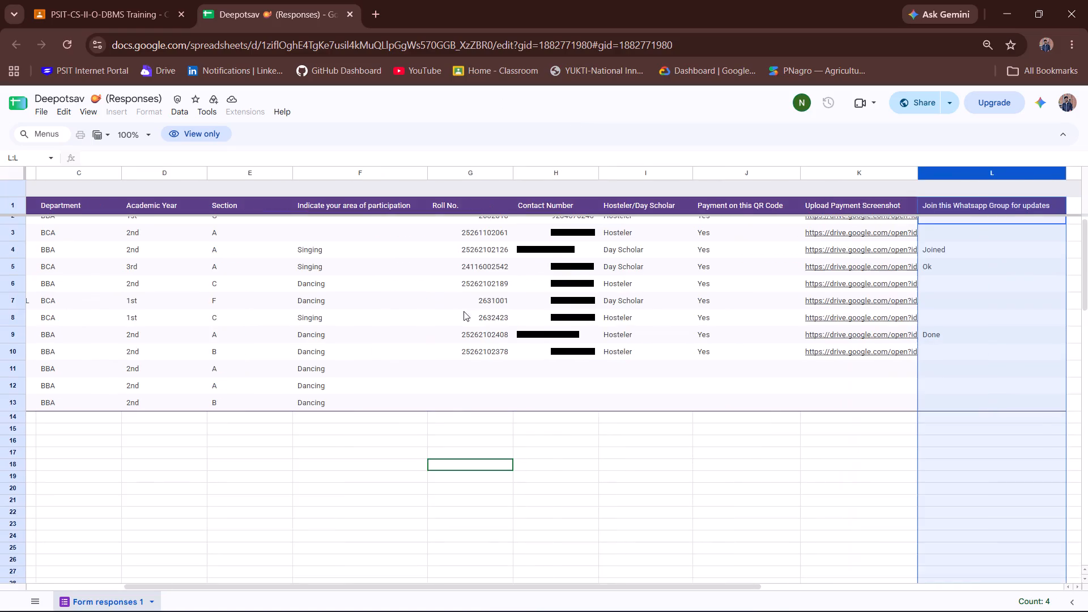
pyautogui.hscroll(4, 119, 303)
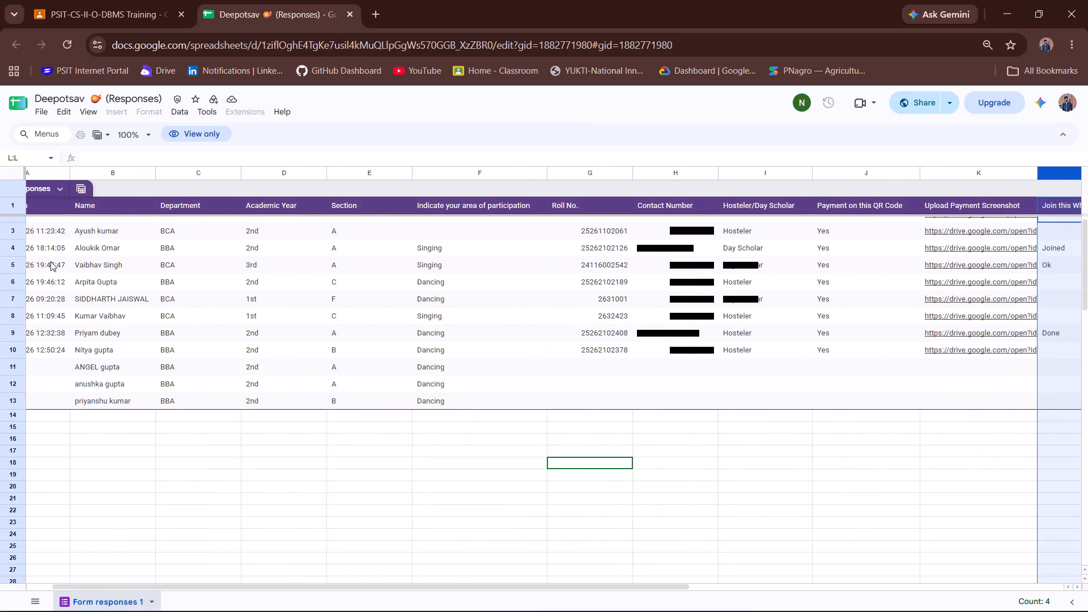
pyautogui.click(84, 321)
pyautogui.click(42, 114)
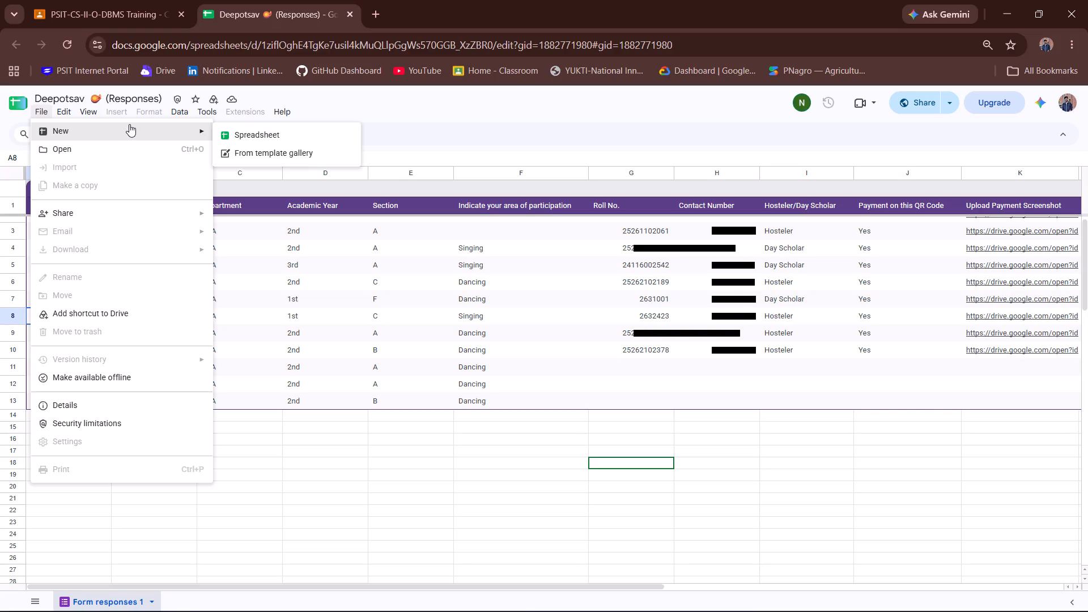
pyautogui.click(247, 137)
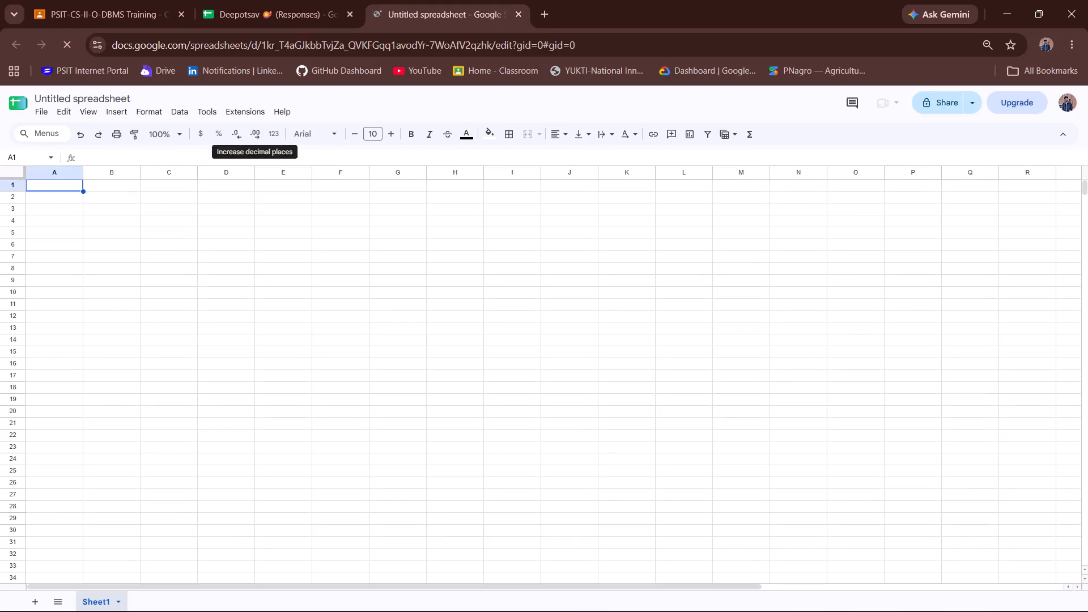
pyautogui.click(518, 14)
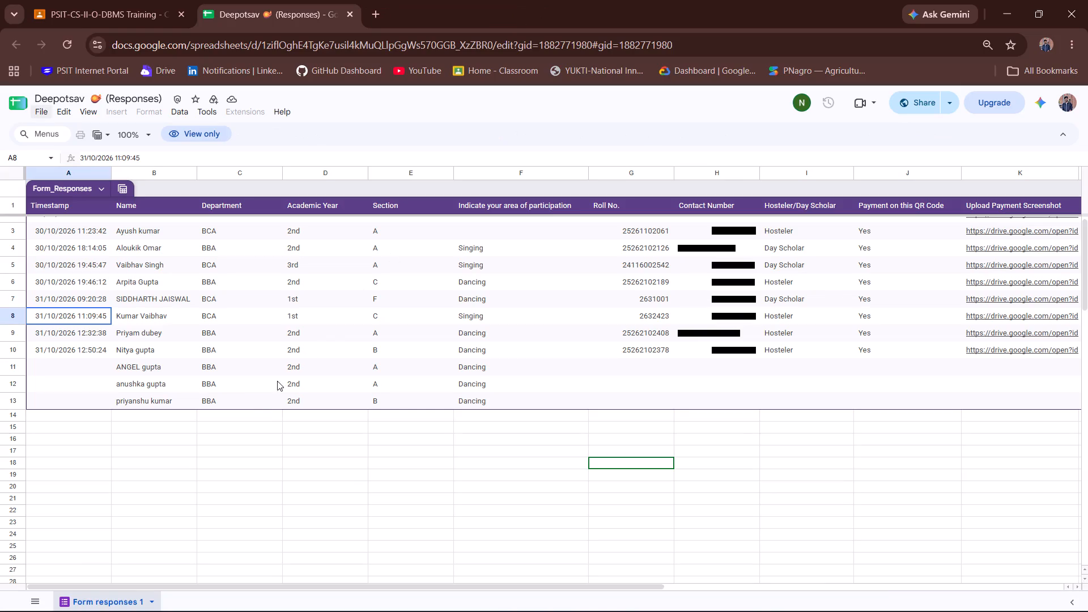
# Select the entire Form responses 1 sheet and try to copy its contents.
pyautogui.hscroll(1, 250, 402)
pyautogui.click(148, 333)
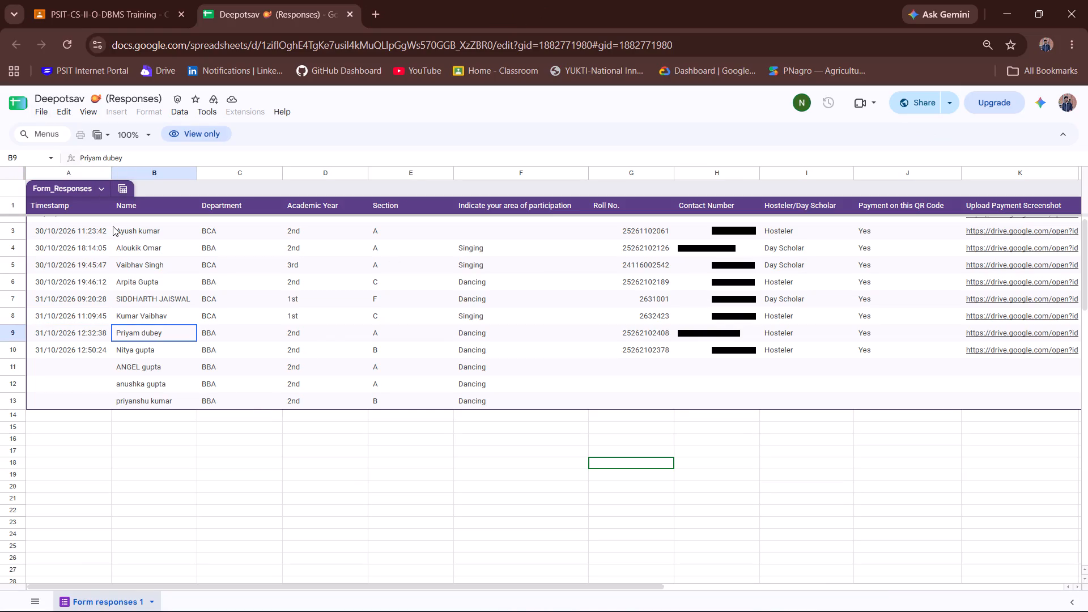
pyautogui.moveTo(113, 226); pyautogui.dragTo(926, 374)
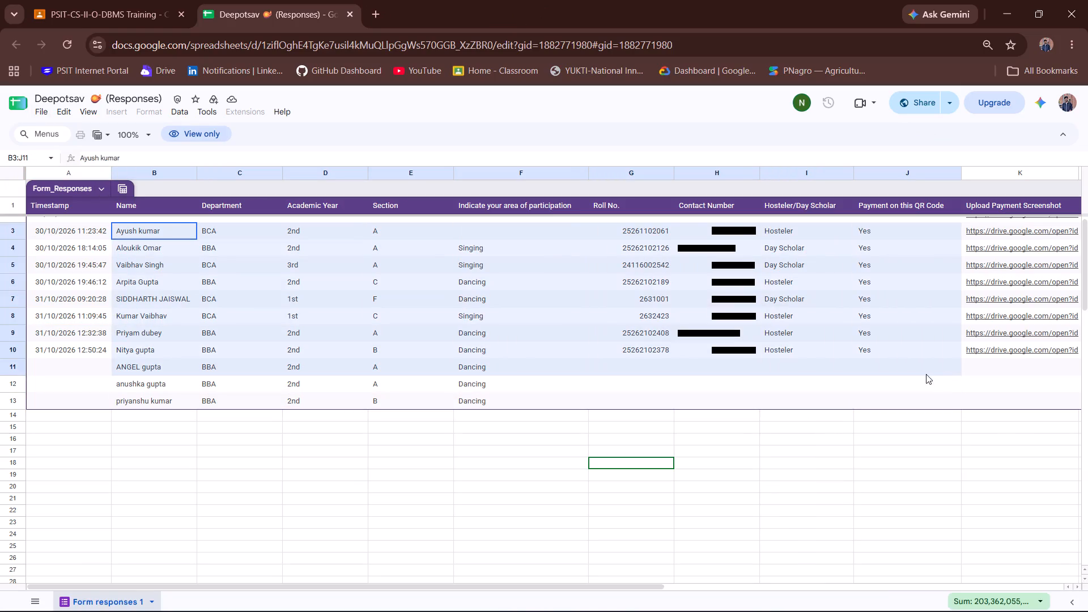
pyautogui.moveTo(926, 374); pyautogui.dragTo(1068, 413)
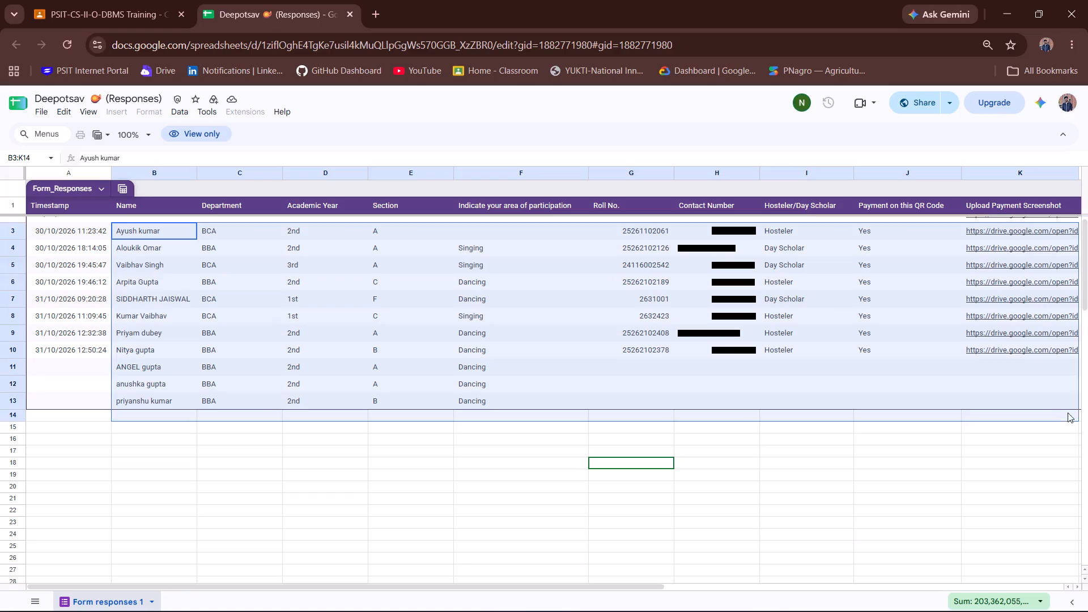
pyautogui.click(914, 464)
pyautogui.hotkey('ctrl', 'a')
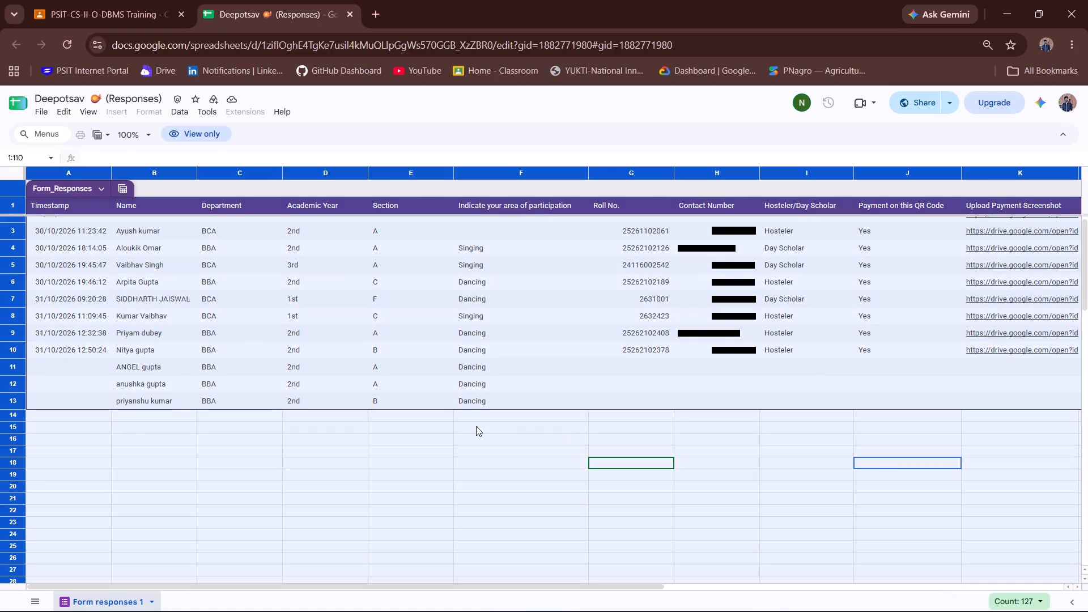
pyautogui.hotkey('ctrl', 'c')
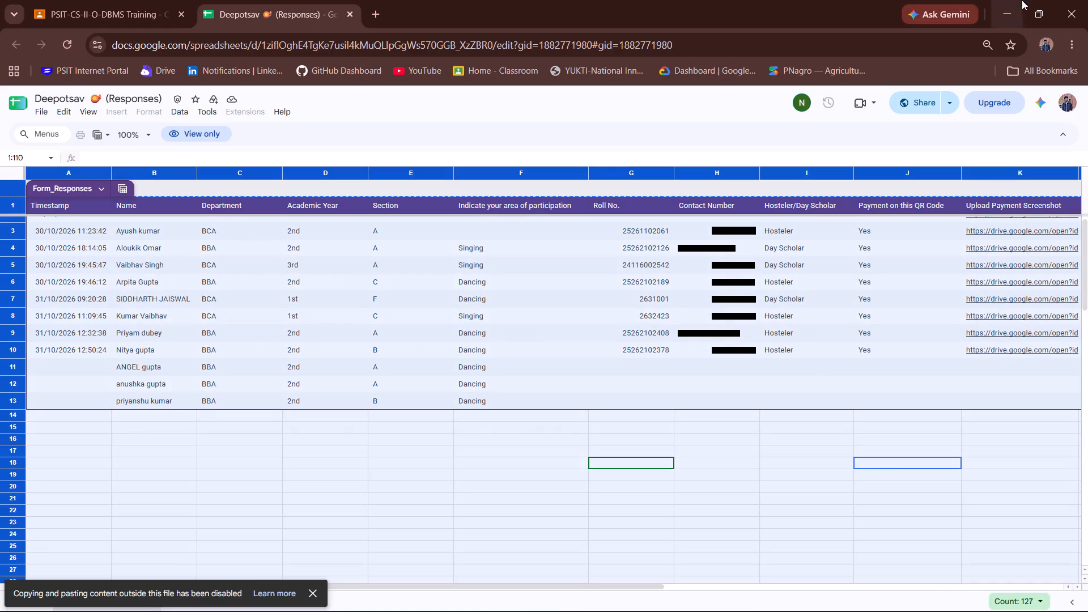
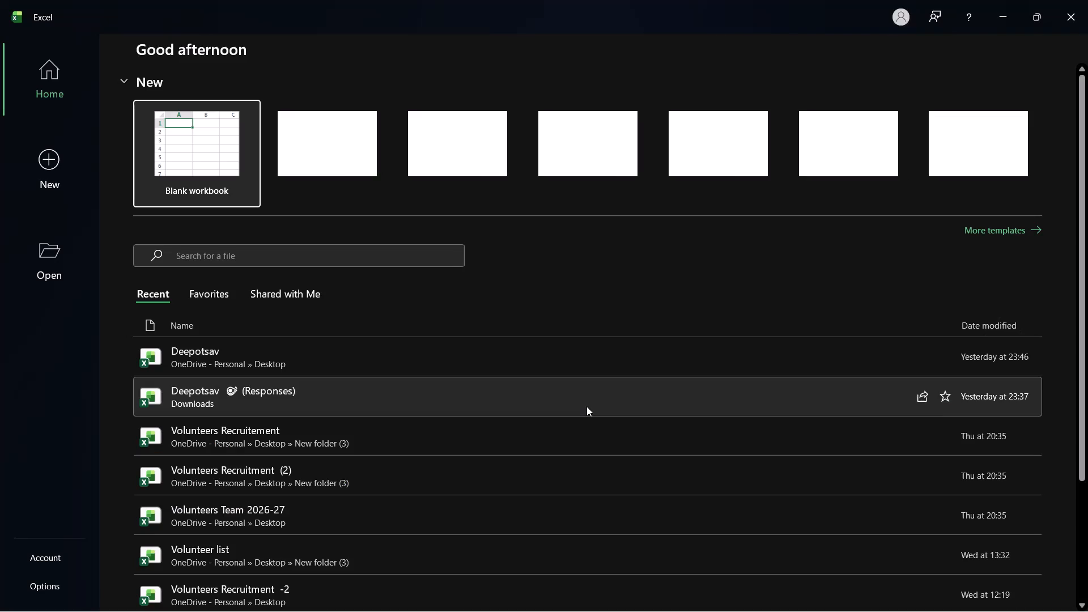
# Create a blank workbook, dismiss the Office support notice, and try to paste the copied form responses into Sheet1 starting at cell A1.
pyautogui.click(194, 147)
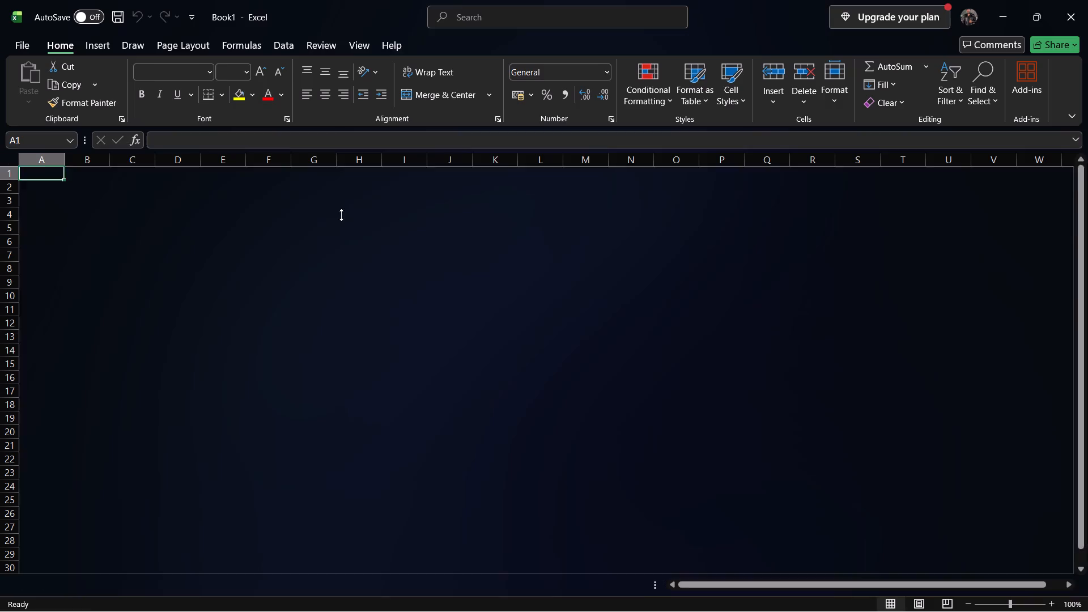
pyautogui.hotkey('ctrl', 'v')
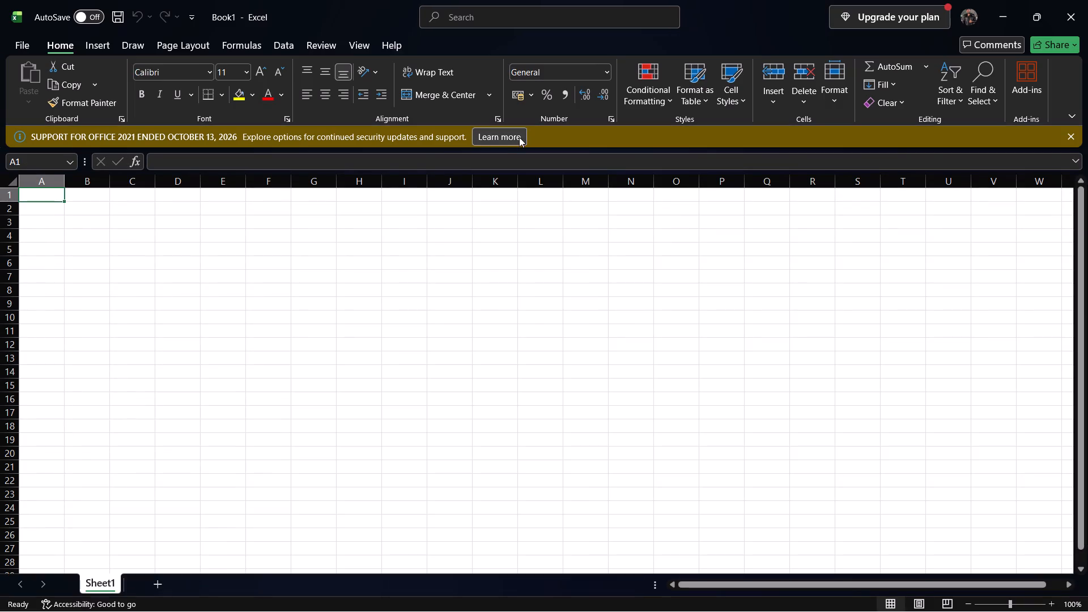
pyautogui.click(1071, 133)
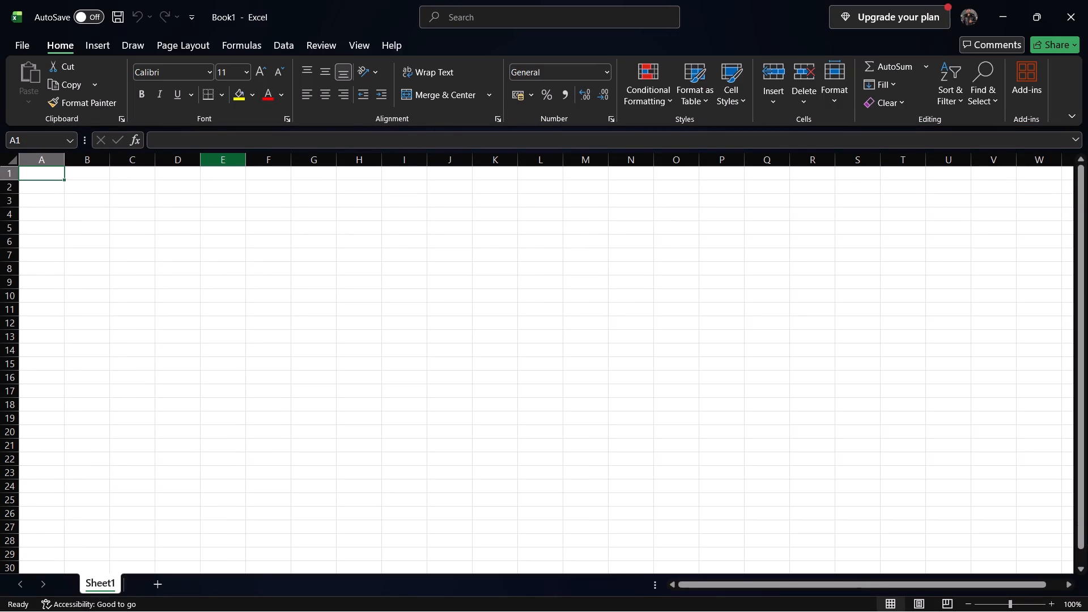
pyautogui.click(48, 176)
pyautogui.hotkey('ctrl', 'v')
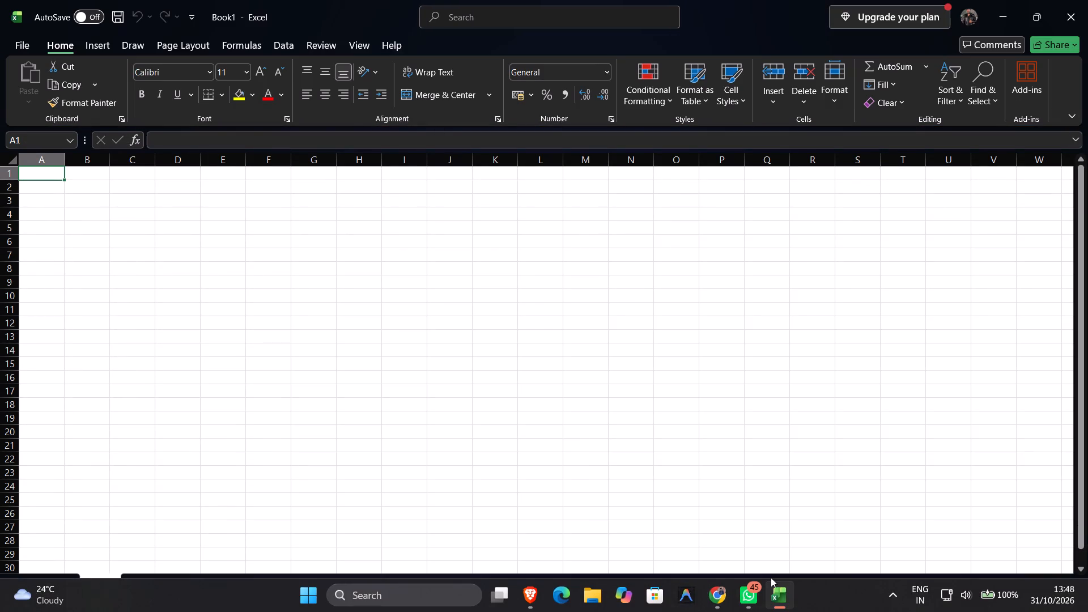
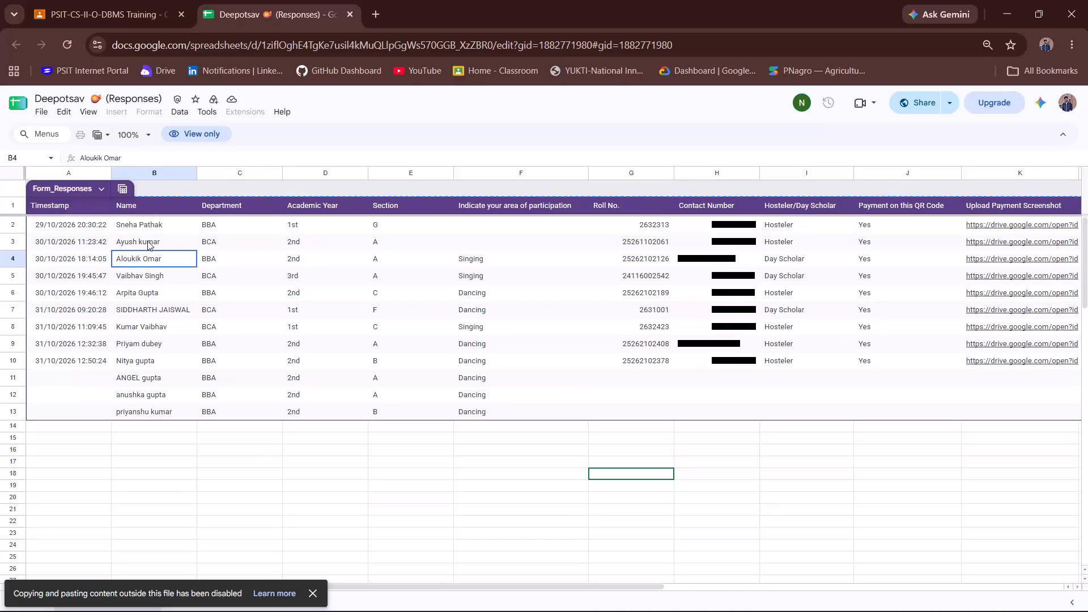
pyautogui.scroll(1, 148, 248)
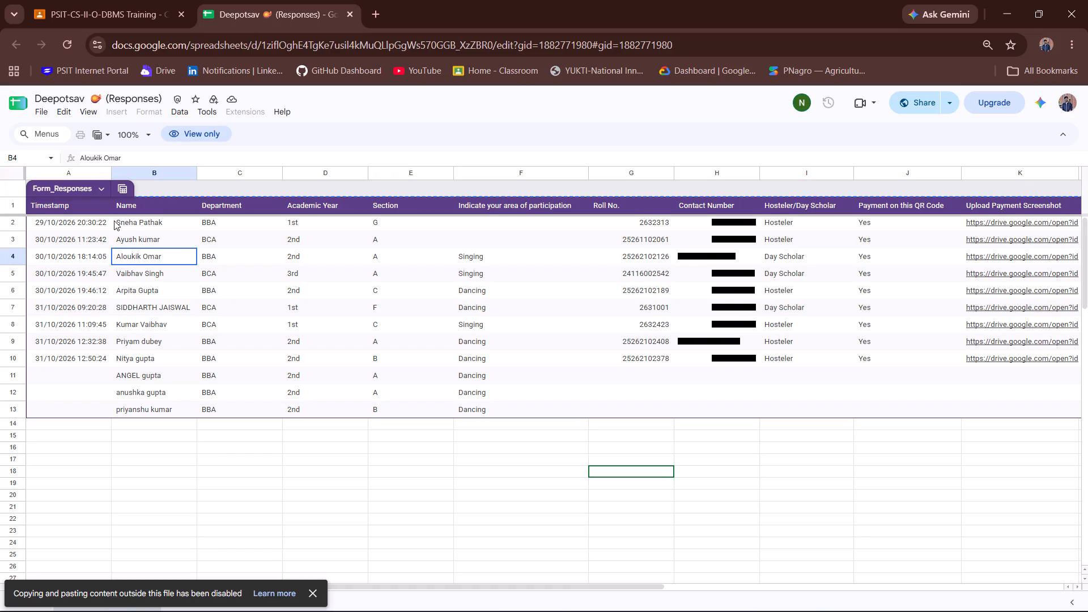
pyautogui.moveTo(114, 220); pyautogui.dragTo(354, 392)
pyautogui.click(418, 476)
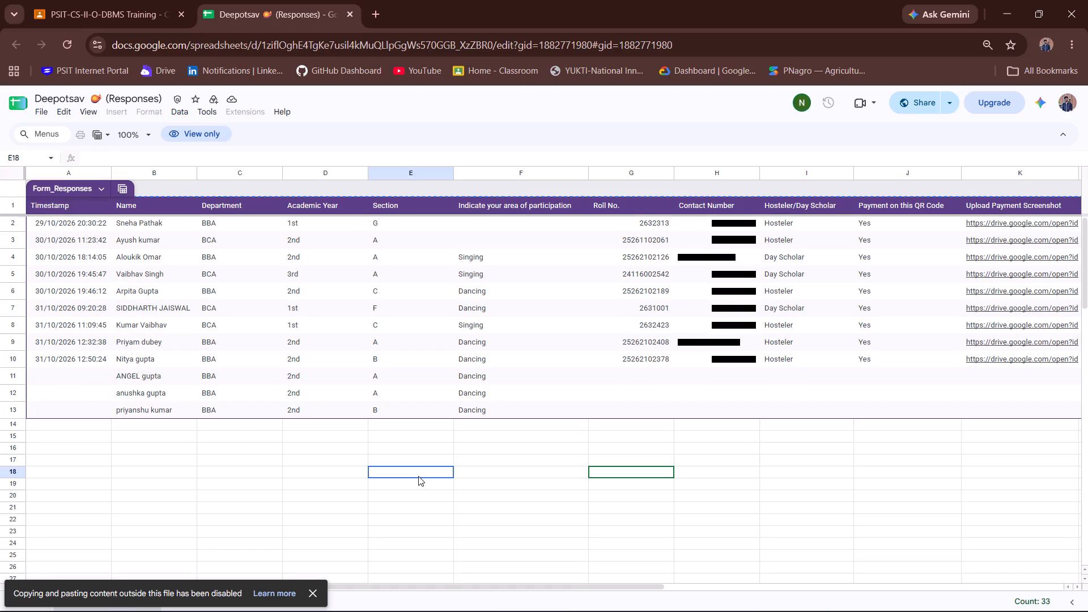
# Capture a full-screen screenshot of the Deepotsav form responses table.
pyautogui.press('super+Print')
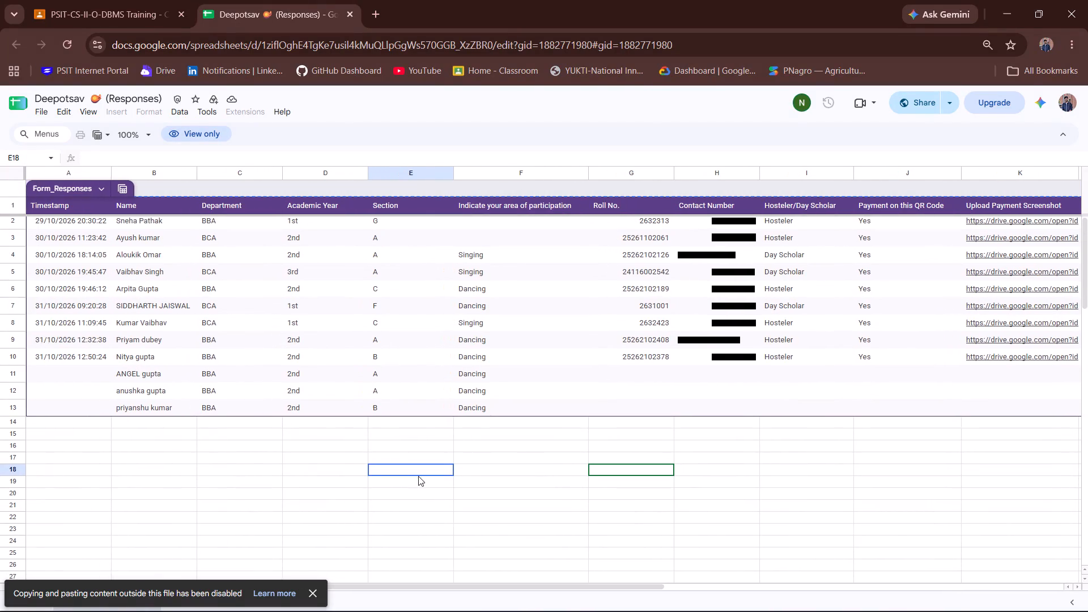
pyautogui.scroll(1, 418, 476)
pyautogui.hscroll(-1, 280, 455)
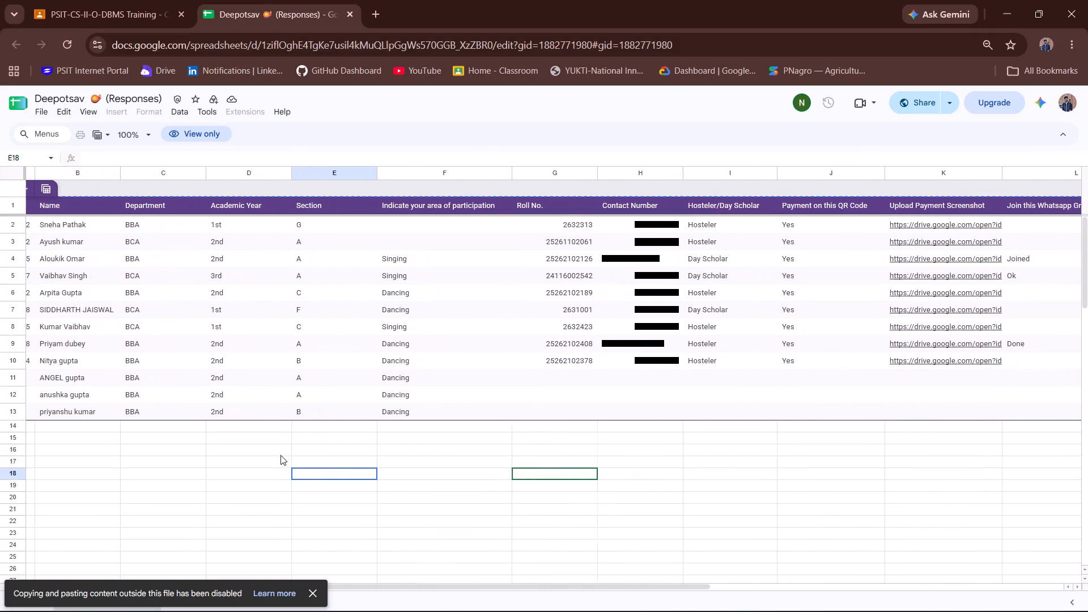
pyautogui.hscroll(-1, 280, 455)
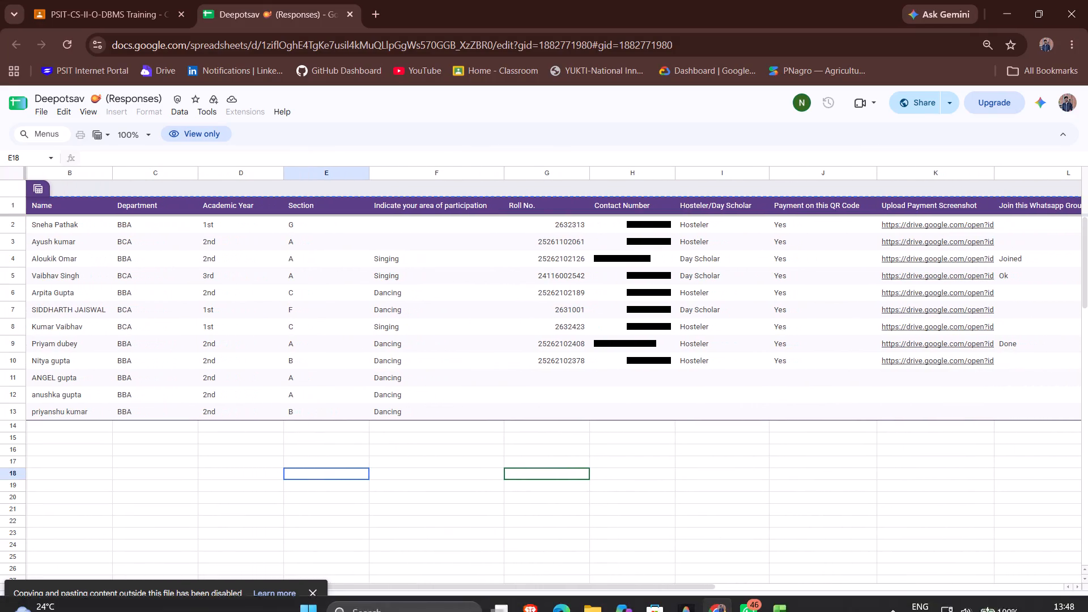
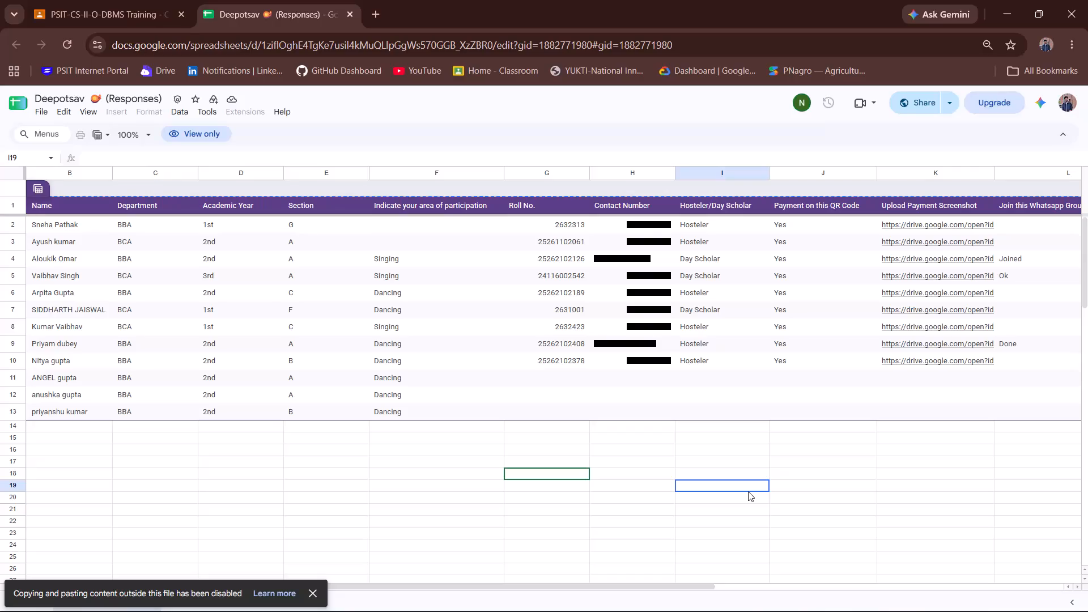
# Switch to Excel, open the Deepotsav workbook from the desktop, and close its window to return to the blank Book1 workbook.
pyautogui.click(770, 594)
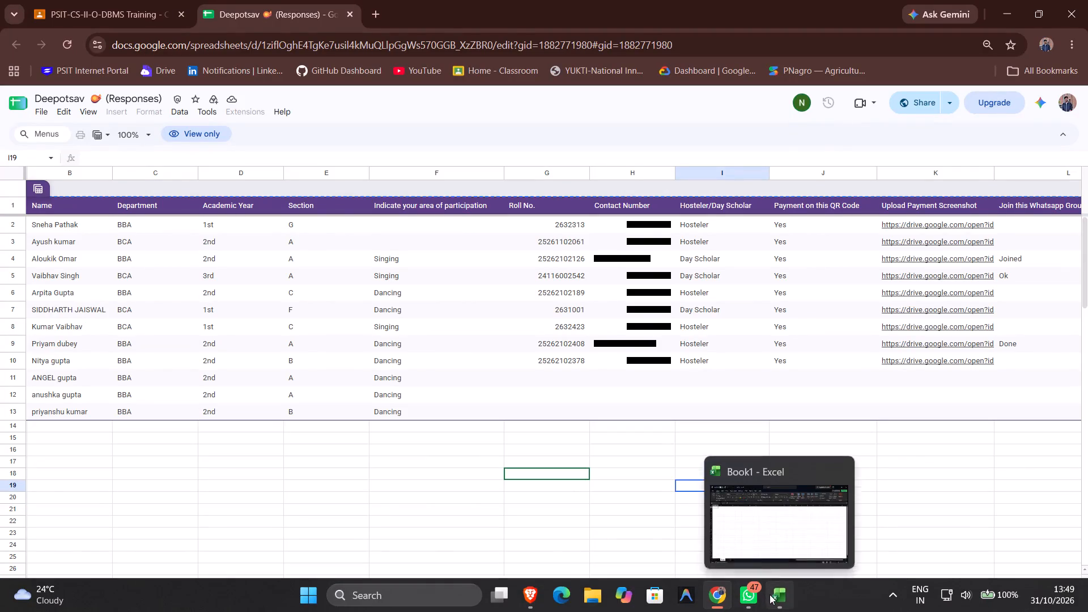
pyautogui.click(770, 594)
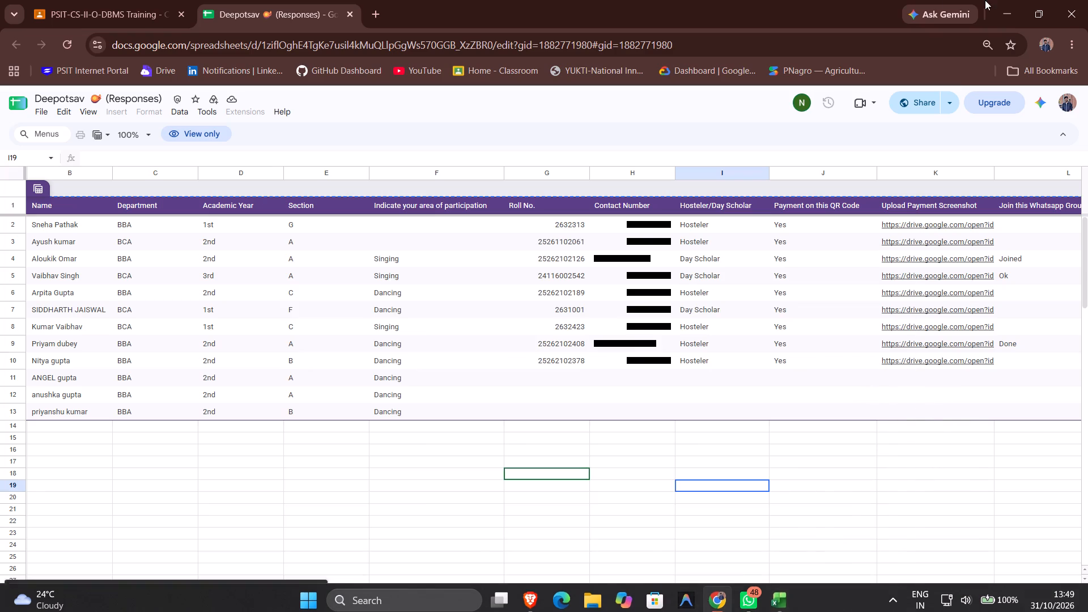
pyautogui.click(1013, 0)
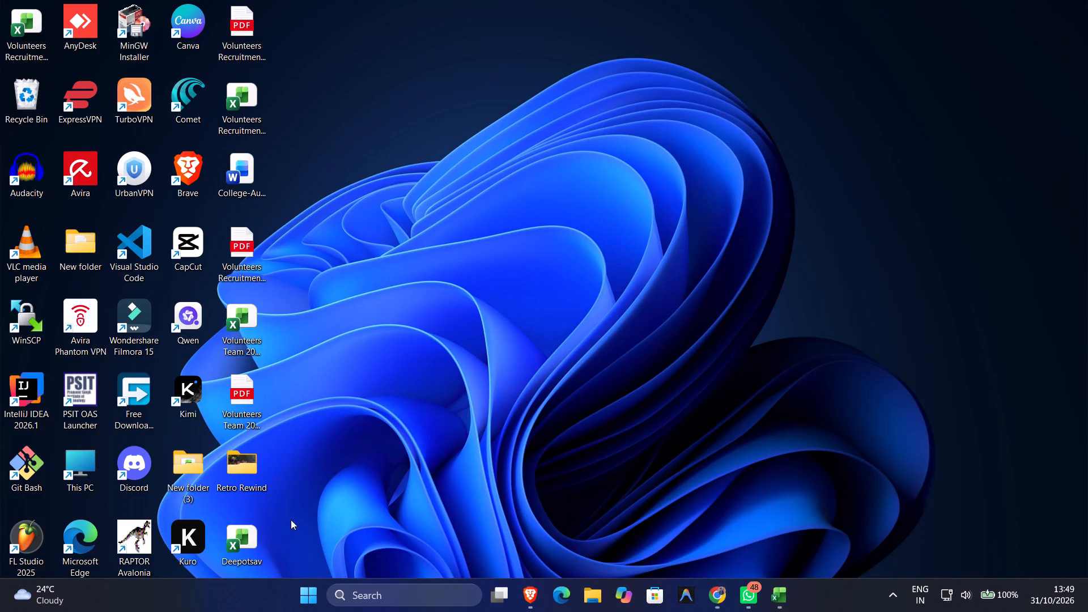
pyautogui.doubleClick(250, 550)
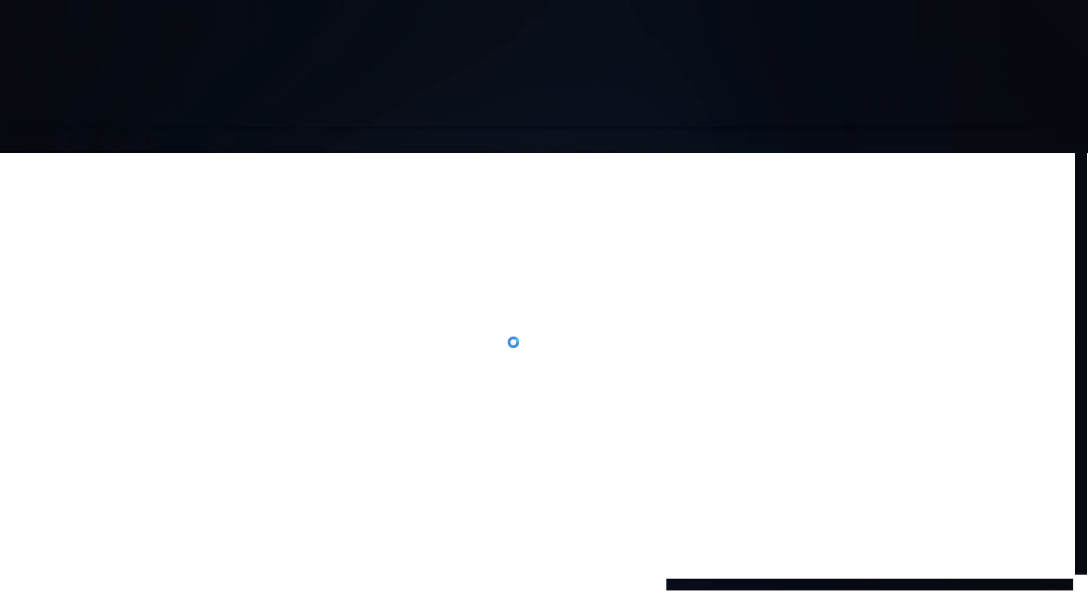
pyautogui.click(1087, 0)
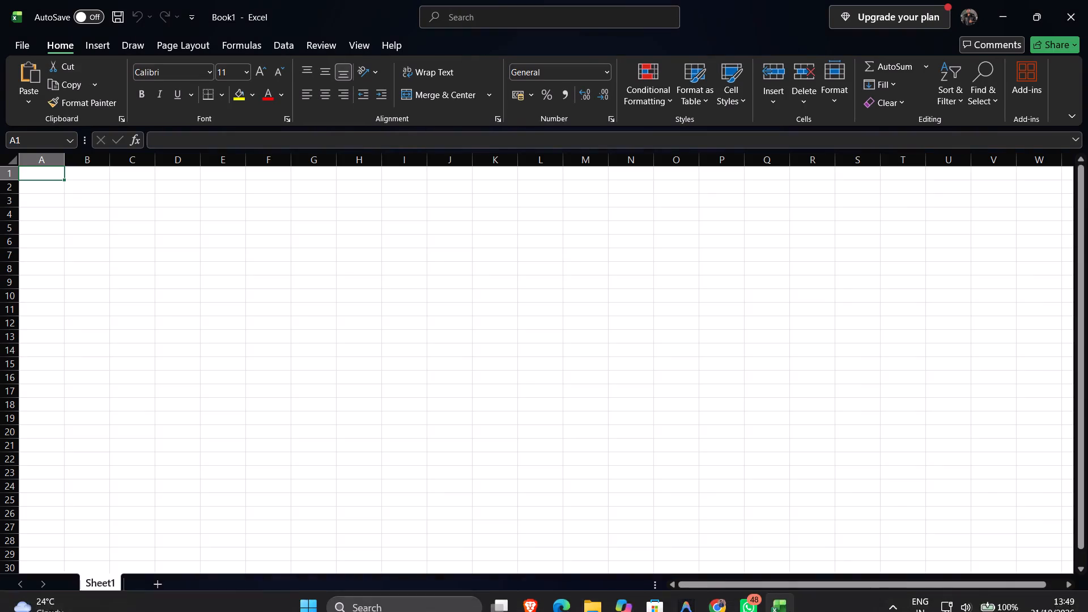
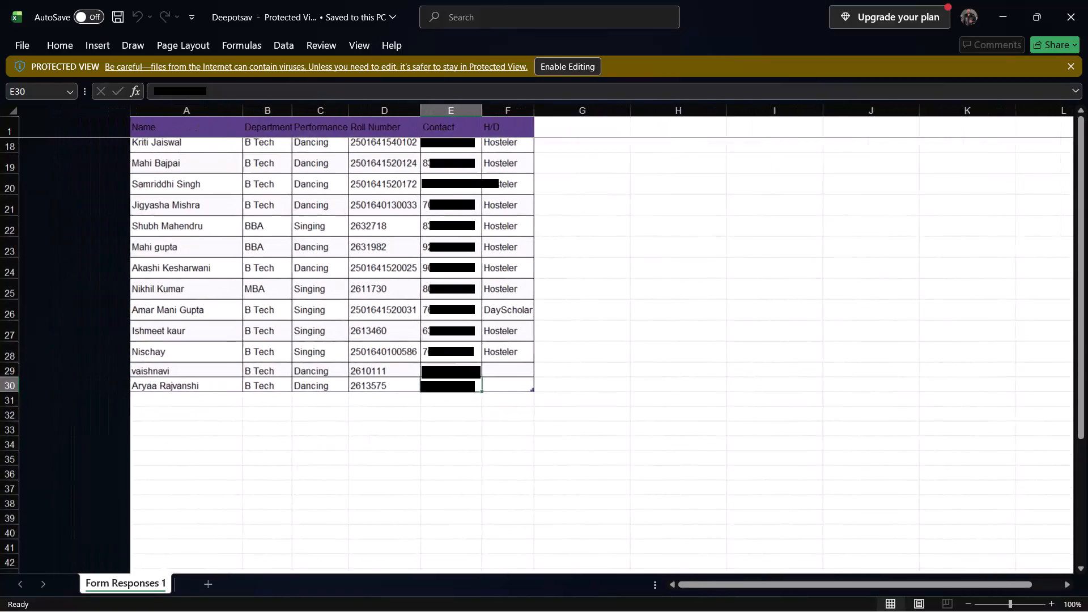
# Select cell A31, the first empty cell below the last participant record in the Name column of the Deepotsav workbook.
pyautogui.hscroll(1, 586, 397)
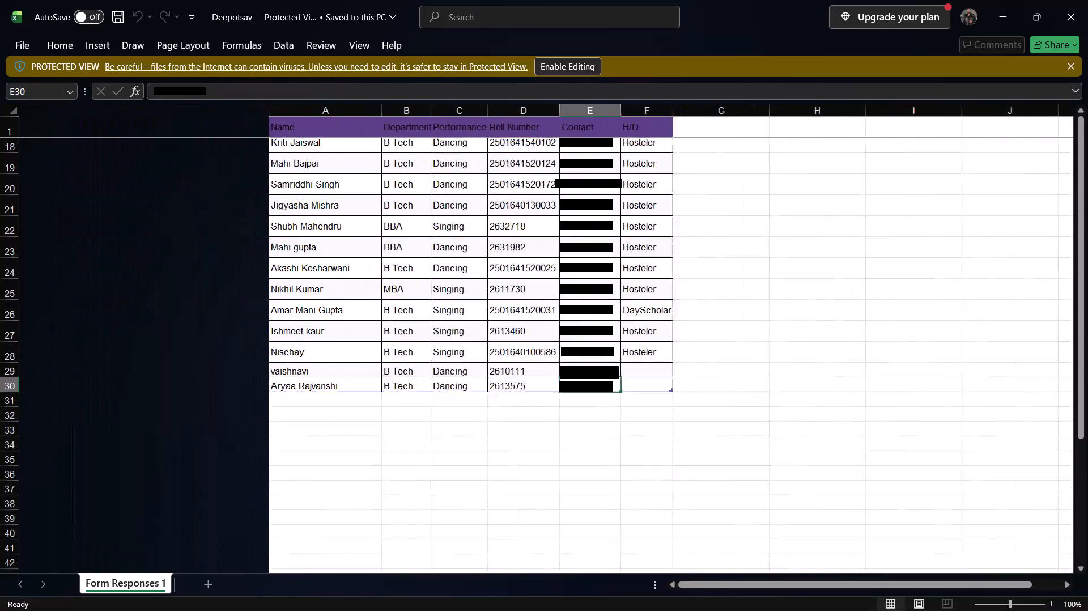
pyautogui.scroll(1, 586, 397)
pyautogui.click(41, 440)
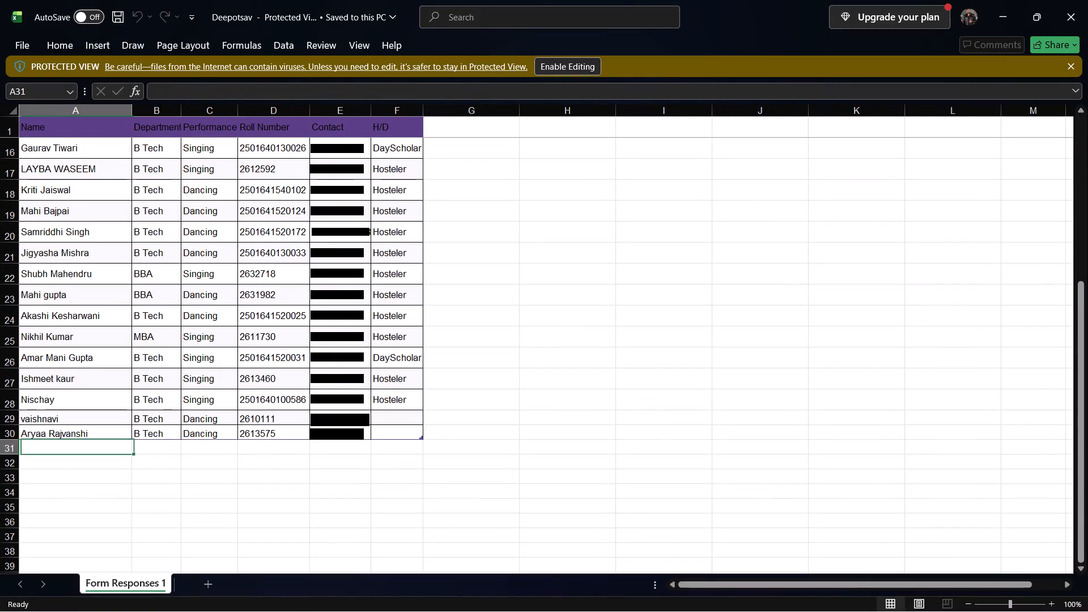
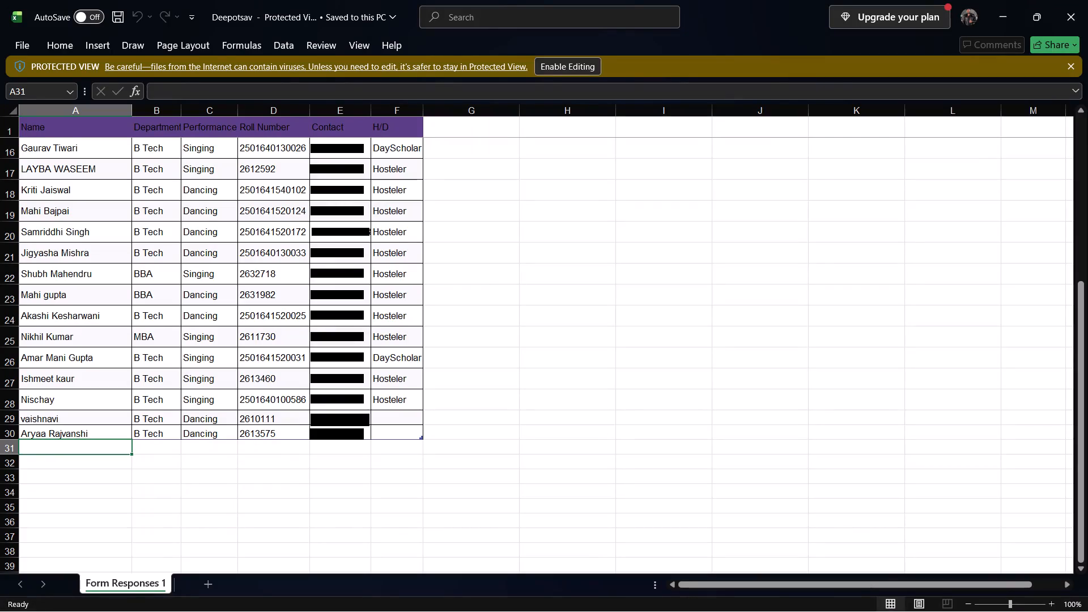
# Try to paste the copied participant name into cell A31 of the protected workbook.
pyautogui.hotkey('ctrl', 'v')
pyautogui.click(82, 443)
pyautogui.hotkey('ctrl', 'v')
# Enable editing for the workbook and paste the copied participant name into cell A31, below the last record.
pyautogui.click(562, 61)
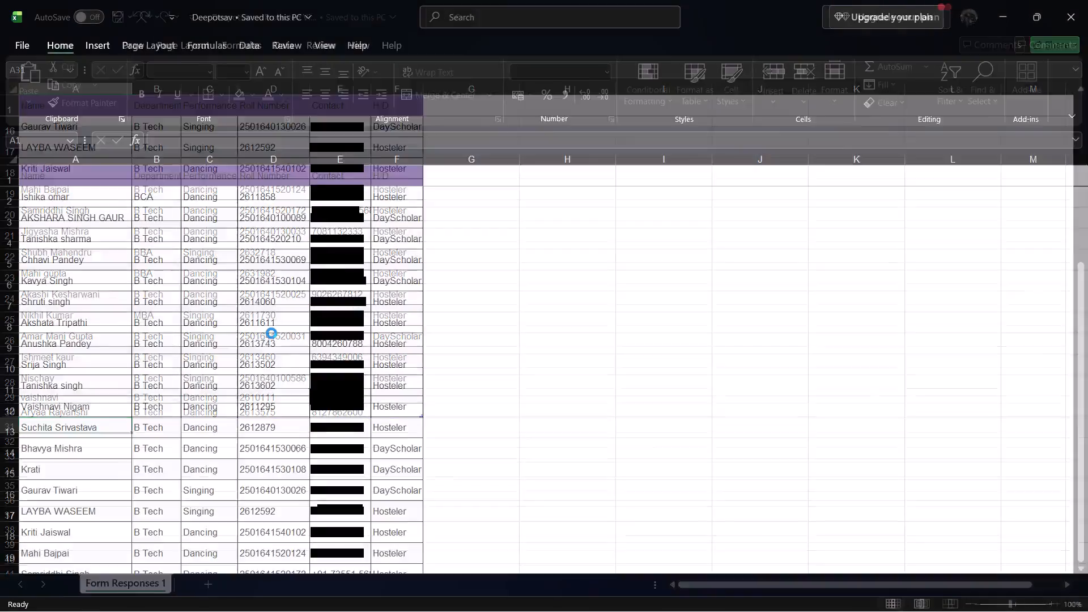
pyautogui.scroll(-2, 107, 461)
pyautogui.scroll(-1, 144, 508)
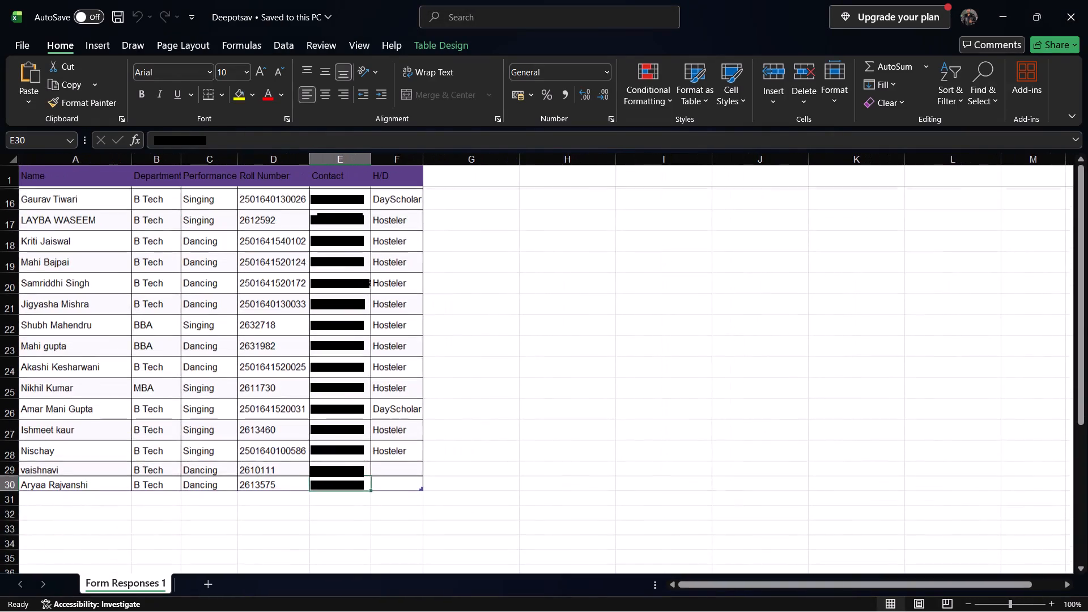
pyautogui.scroll(-1, 144, 508)
pyautogui.click(76, 496)
pyautogui.hotkey('ctrl', 'v')
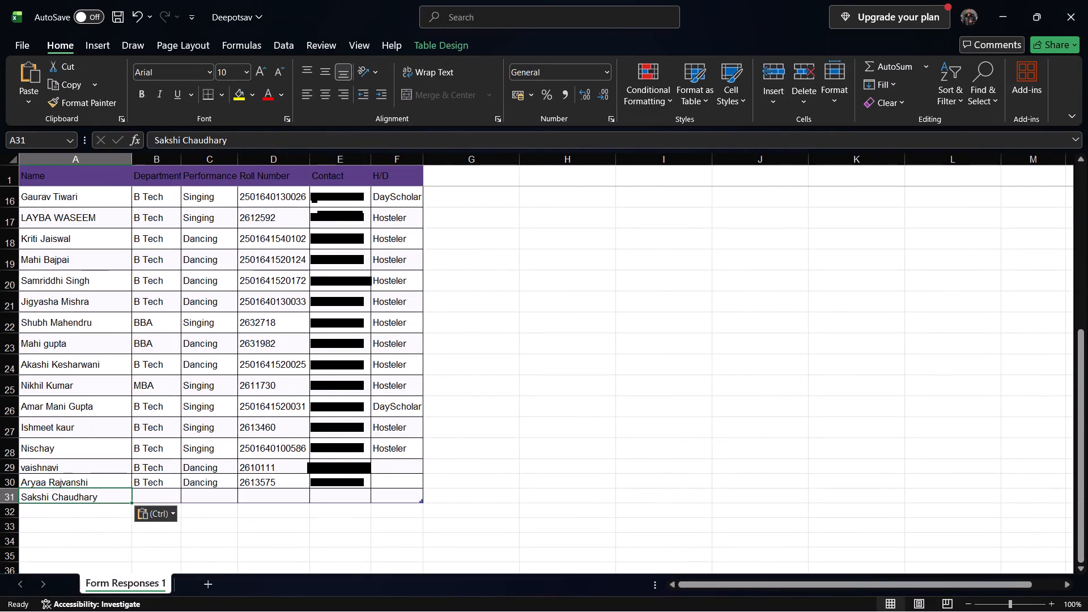
# Enter Btech as the department and Dancing as the performance for the new participant in row 31.
pyautogui.click(145, 488)
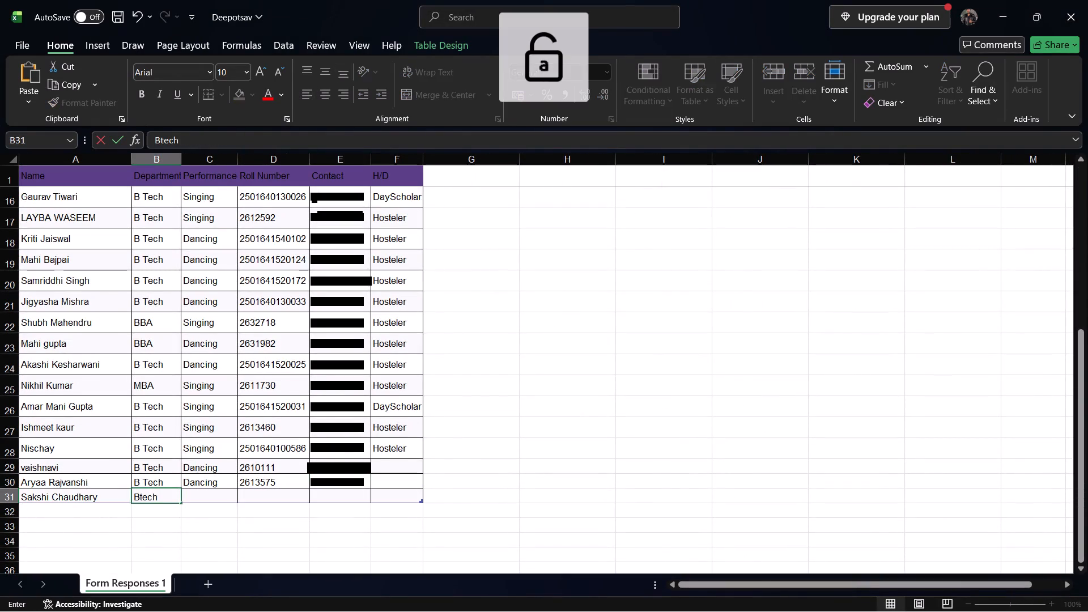
pyautogui.press('Tab')
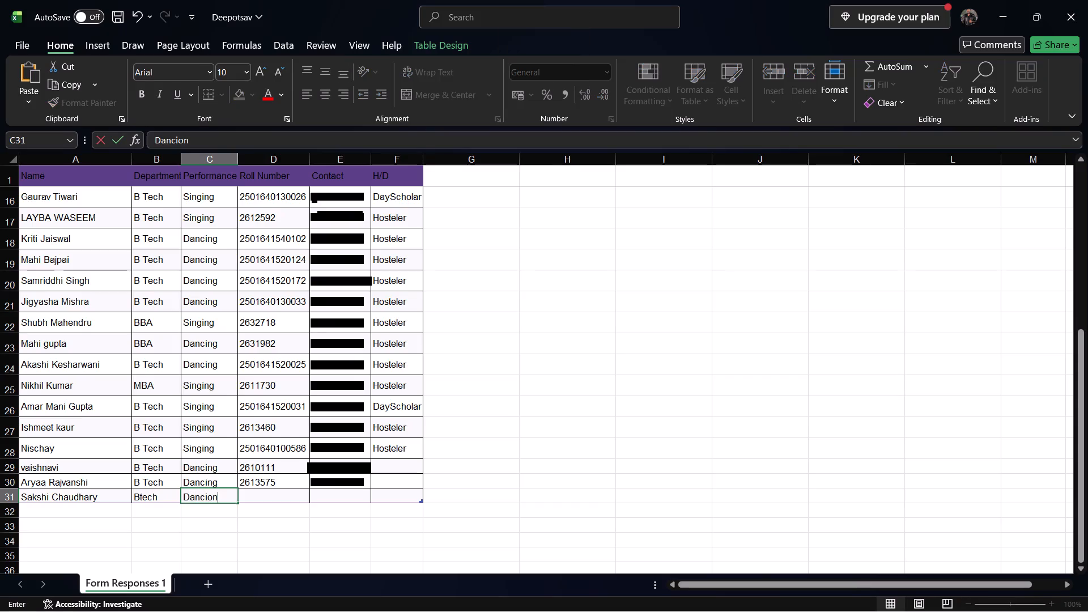
pyautogui.press('Right')
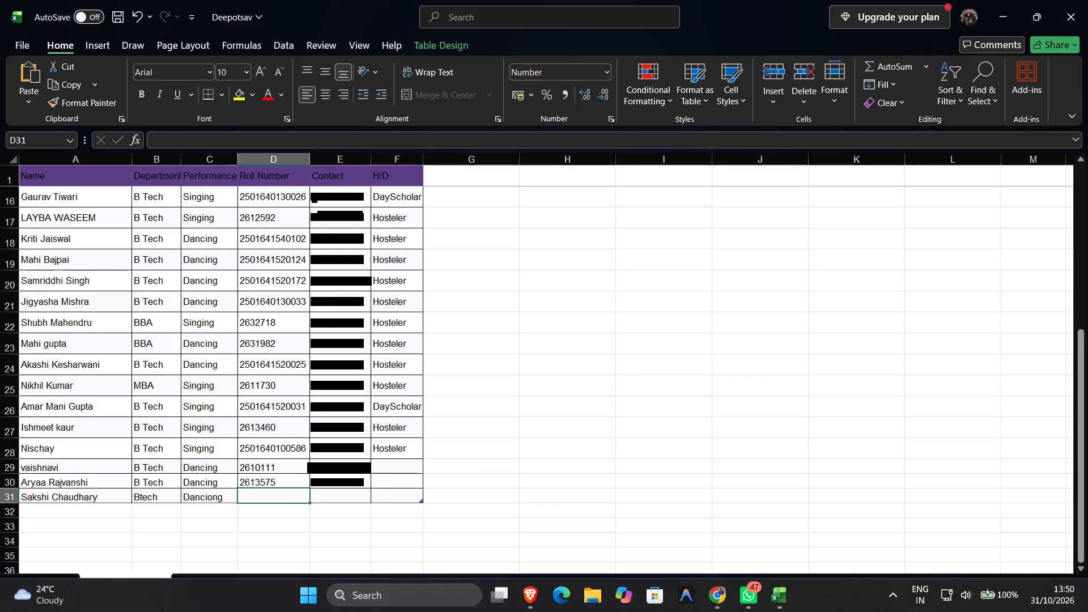
pyautogui.click(207, 499)
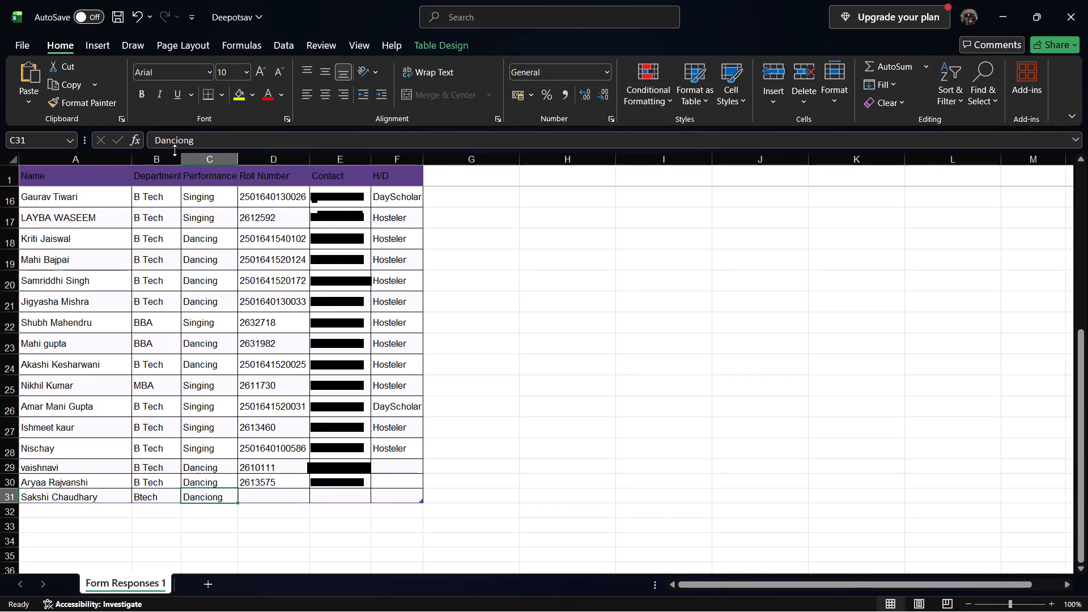
pyautogui.click(184, 143)
pyautogui.press('BackSpace')
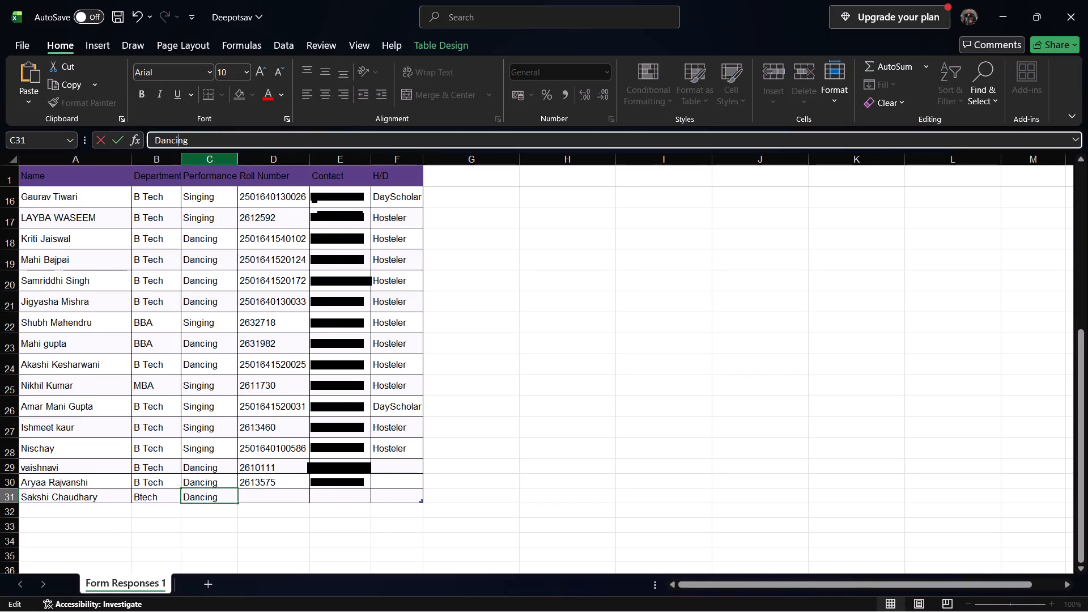
# Correct the new participant's department in cell B31 to B Tech, matching the spelling in the other rows.
pyautogui.click(156, 499)
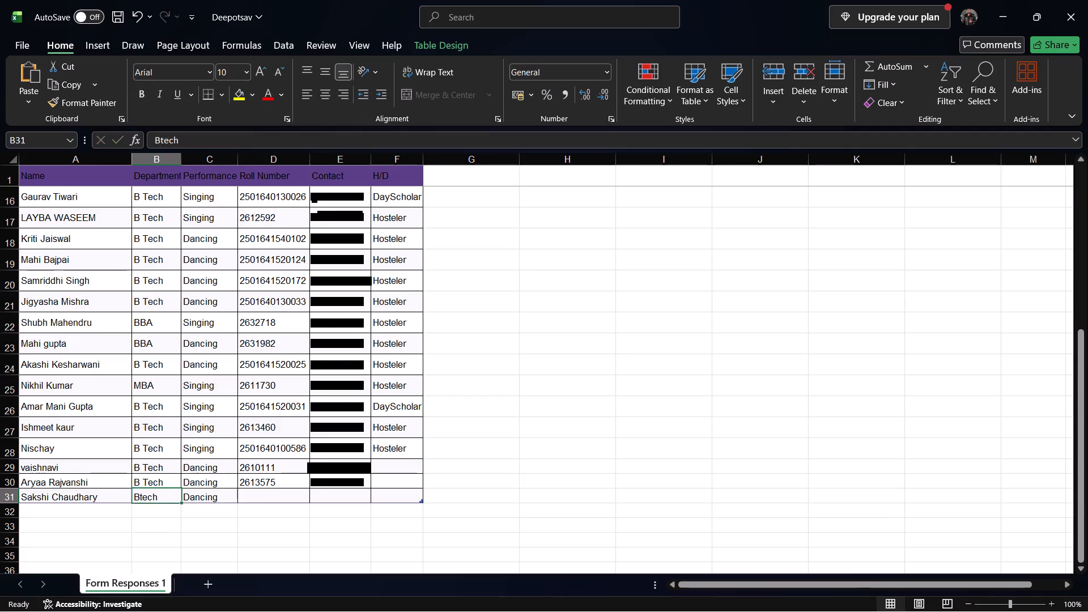
pyautogui.click(161, 139)
pyautogui.press('Right')
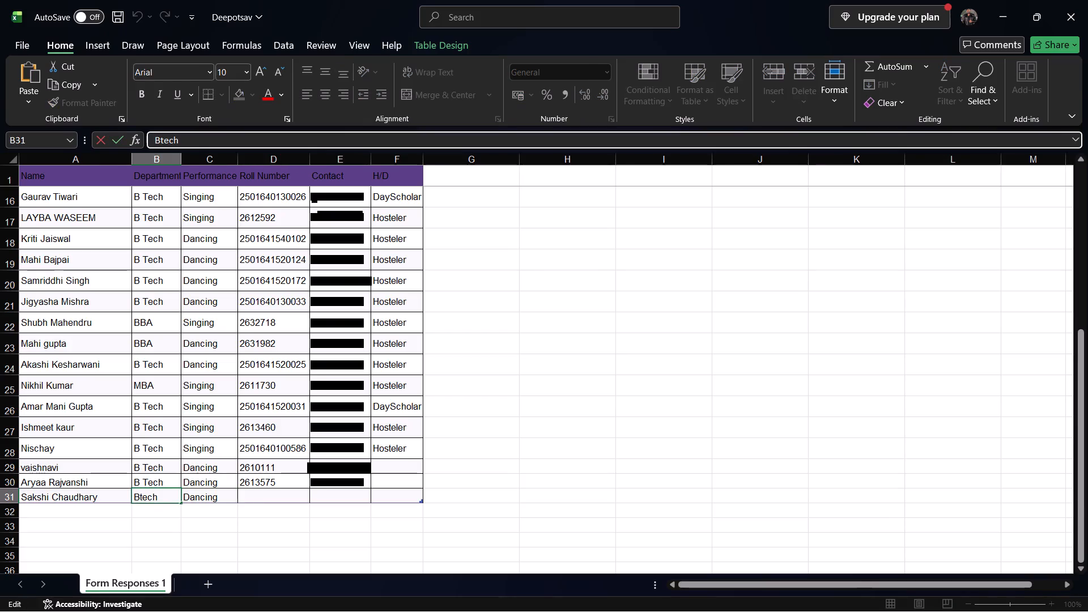
pyautogui.press('BackSpace')
pyautogui.press('Left')
pyautogui.press('space')
pyautogui.click(262, 494)
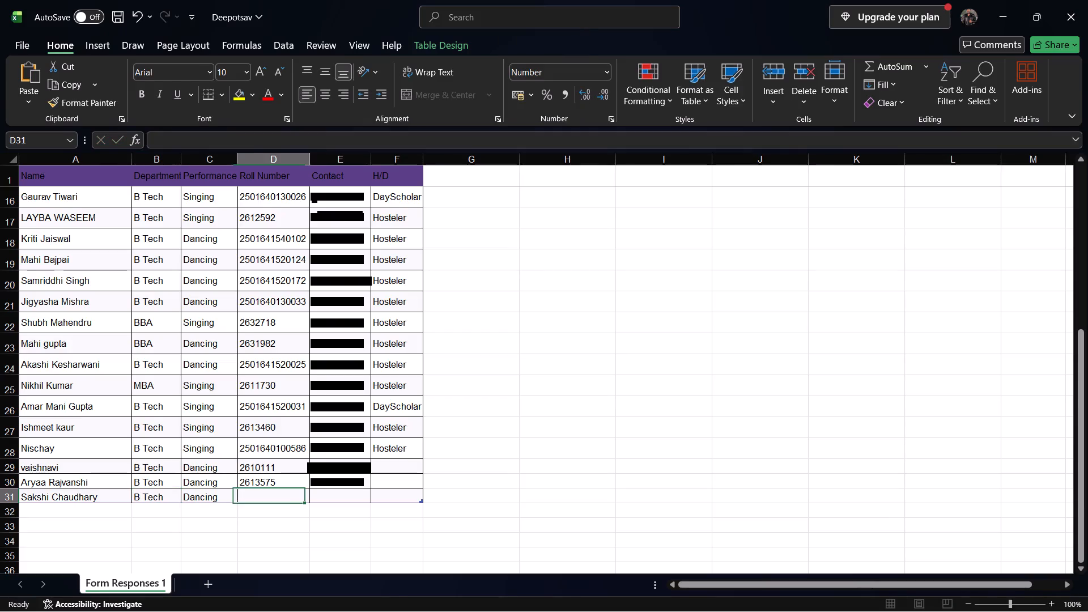
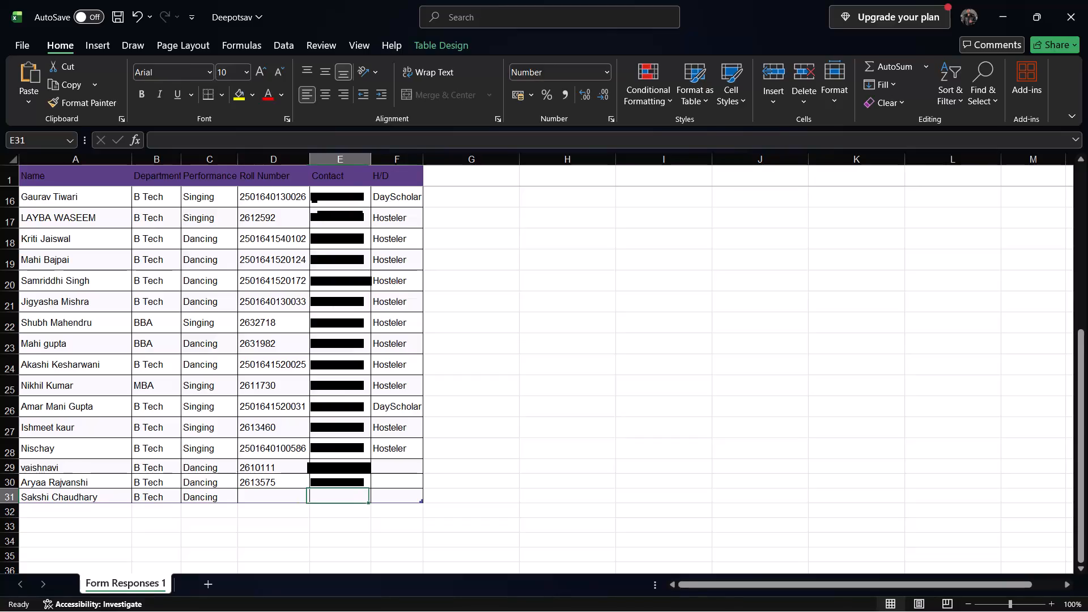
# Paste the copied roll number into cell D31 for the new participant.
pyautogui.click(261, 500)
pyautogui.hotkey('ctrl', 'v')
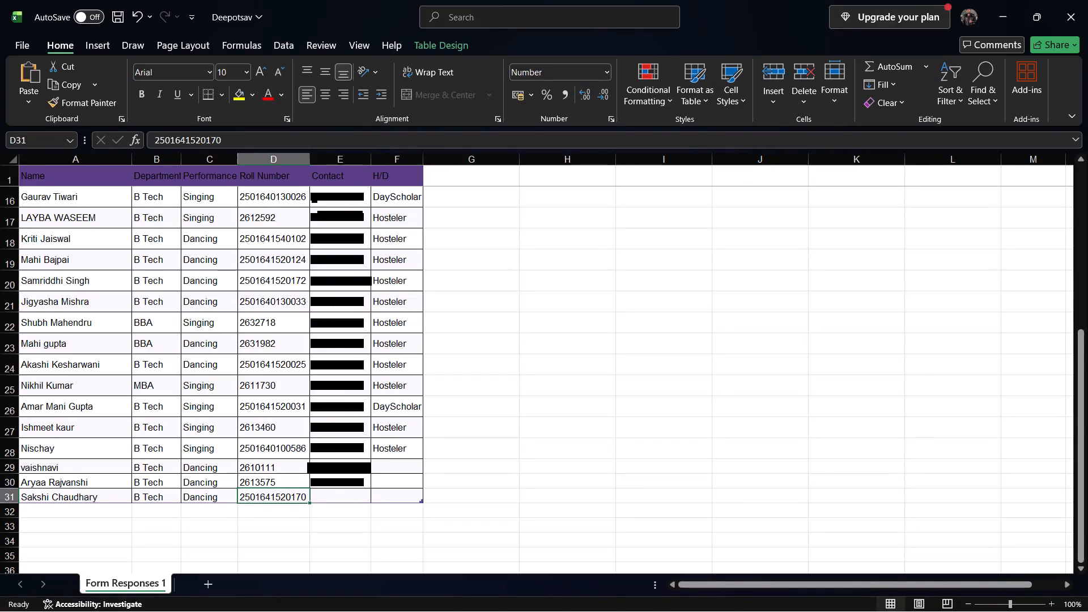
# Switch to the Deepotsav form responses spreadsheet in Chrome to get the new participant's contact number for cell E31.
pyautogui.click(332, 495)
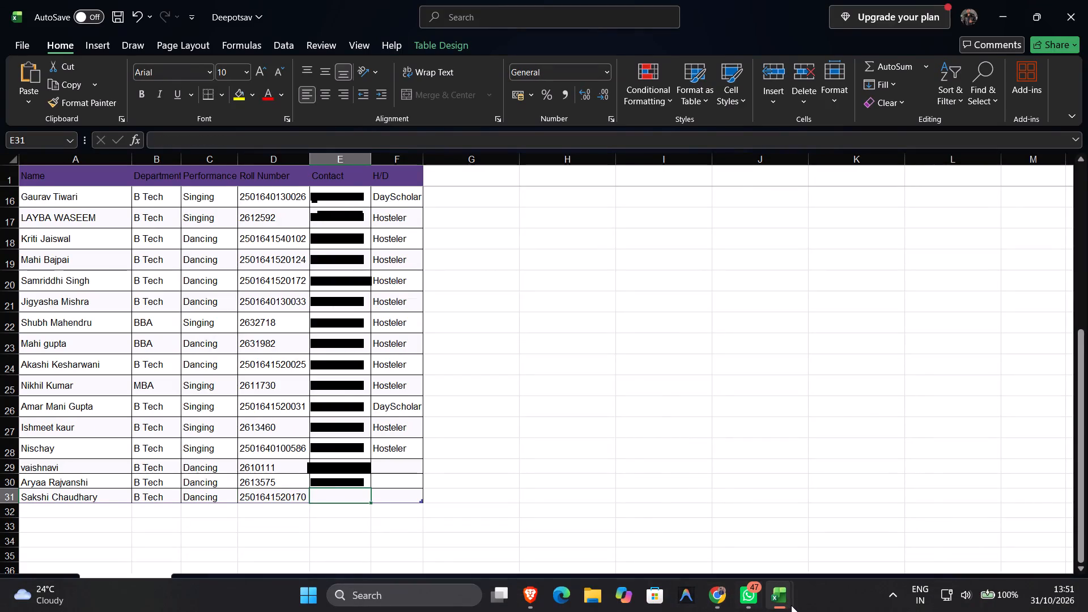
pyautogui.click(841, 530)
pyautogui.click(719, 596)
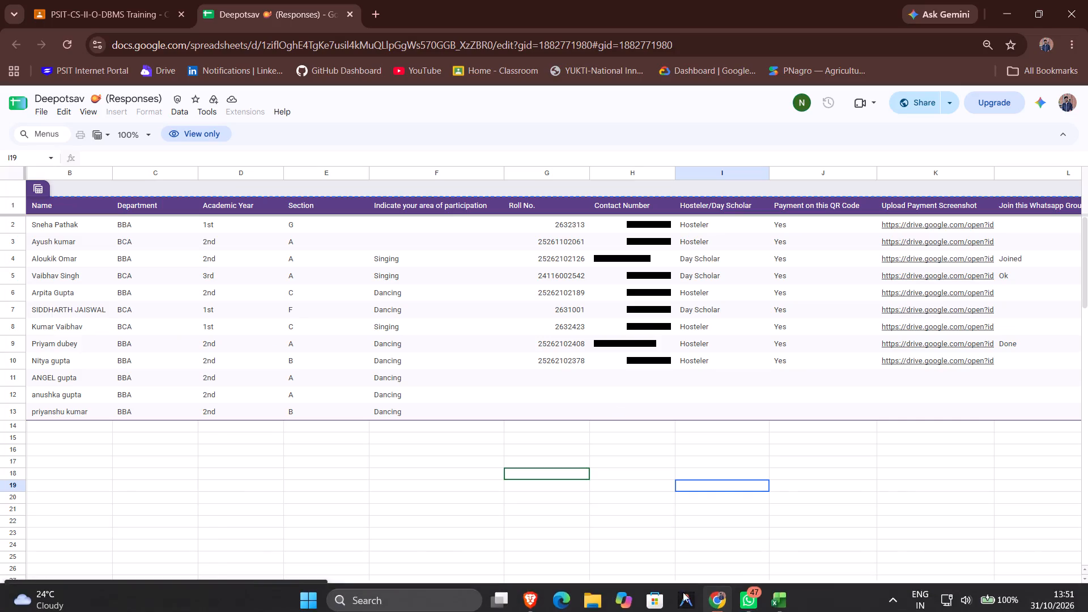
pyautogui.click(1005, 0)
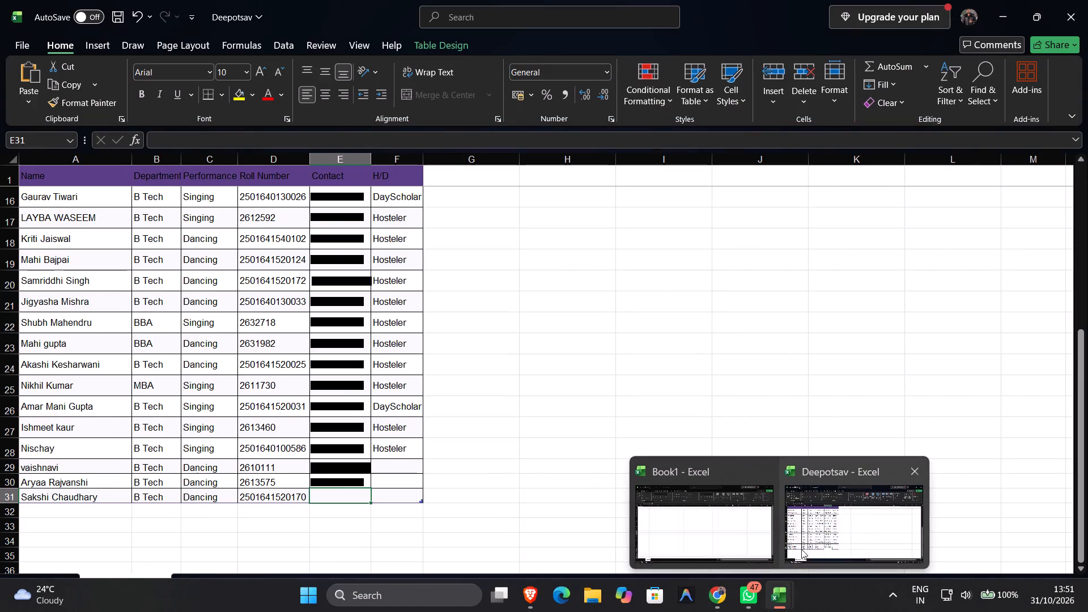
pyautogui.click(702, 611)
pyautogui.click(702, 611)
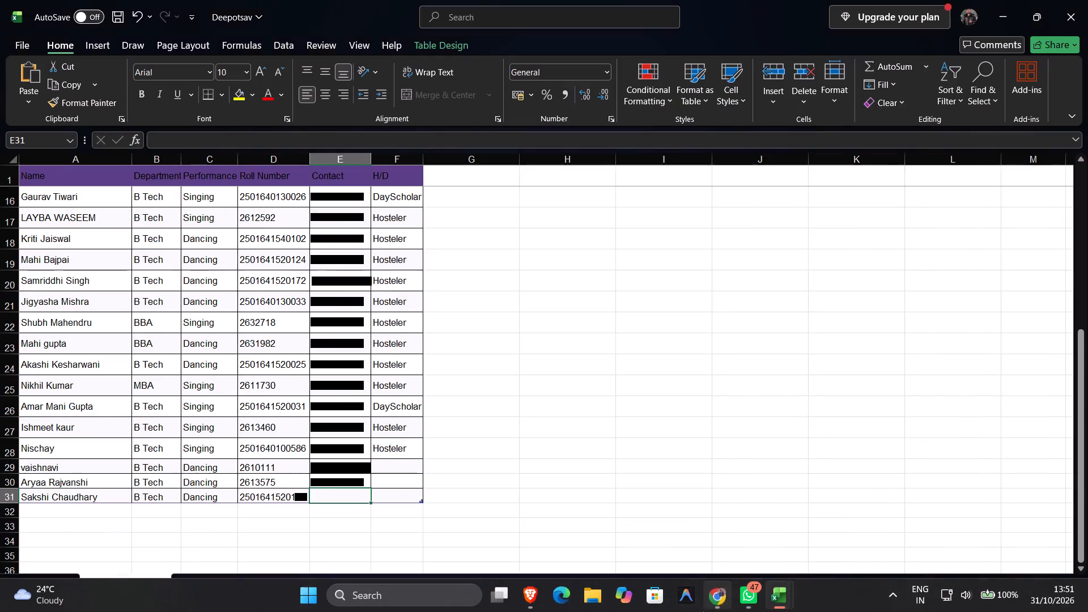
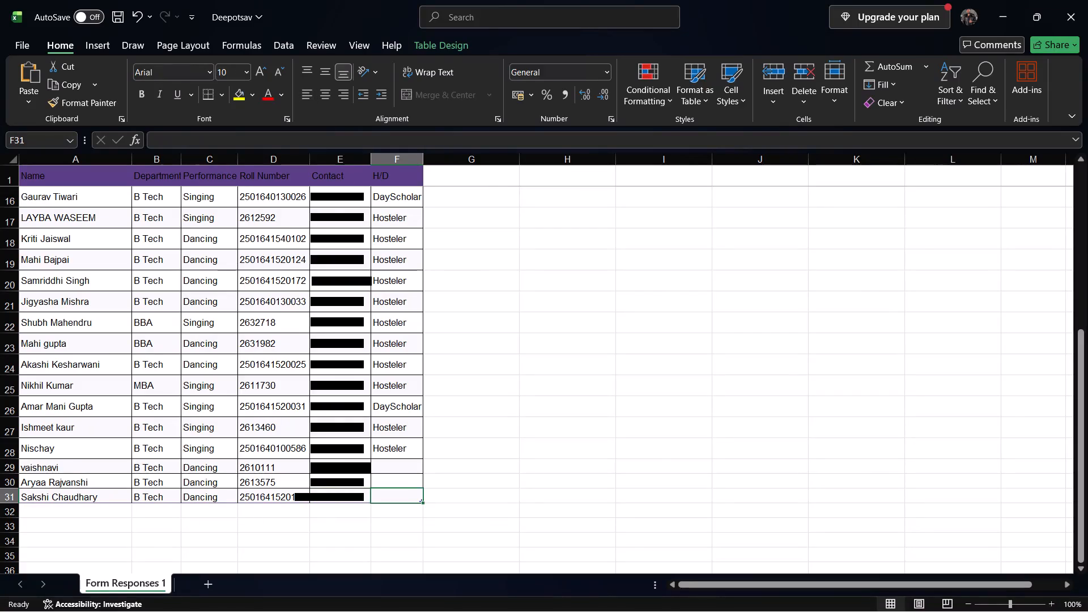
# Enter Hosteler as the H/D value in cell F31 for the new participant.
pyautogui.write('osteler')
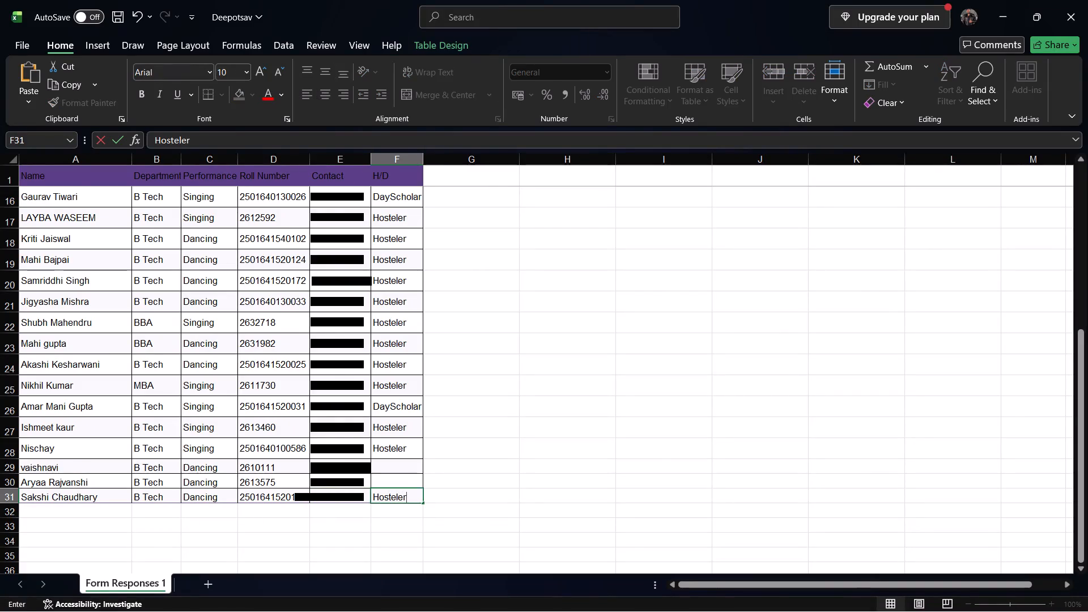
pyautogui.click(580, 450)
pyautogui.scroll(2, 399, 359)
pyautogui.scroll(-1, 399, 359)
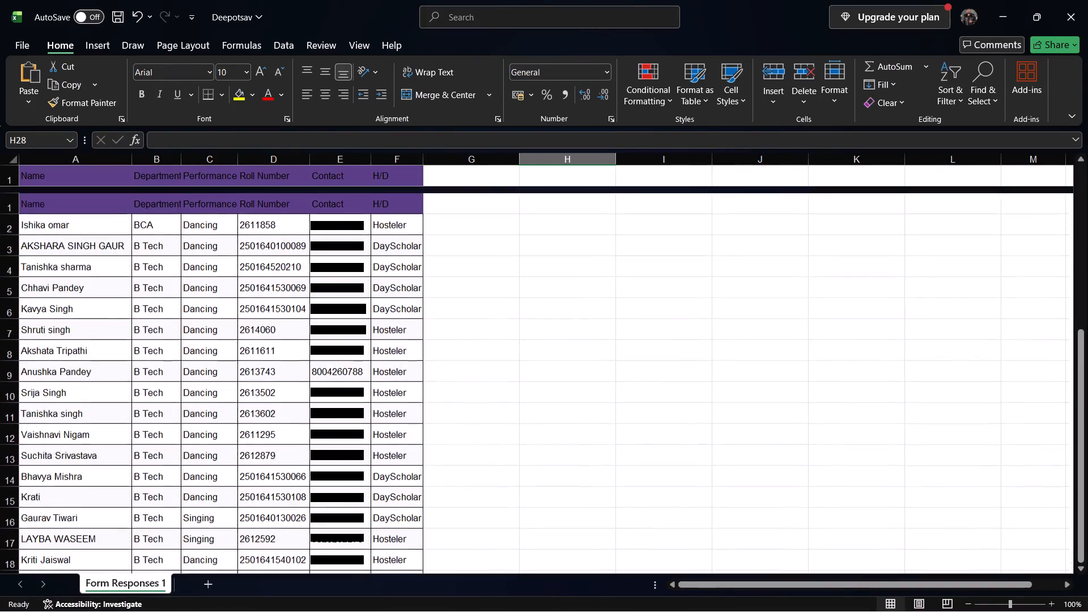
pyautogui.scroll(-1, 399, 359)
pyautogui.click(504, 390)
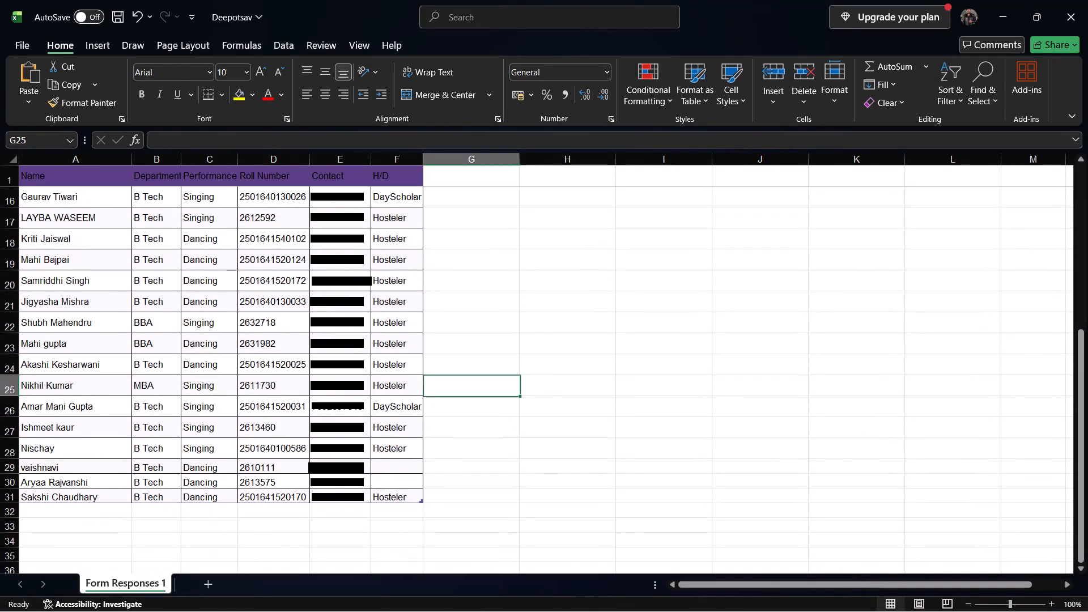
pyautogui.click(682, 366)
# Adjust the heights of rows 30 and 31 in the participant table so both are slightly taller.
pyautogui.scroll(-1, 321, 482)
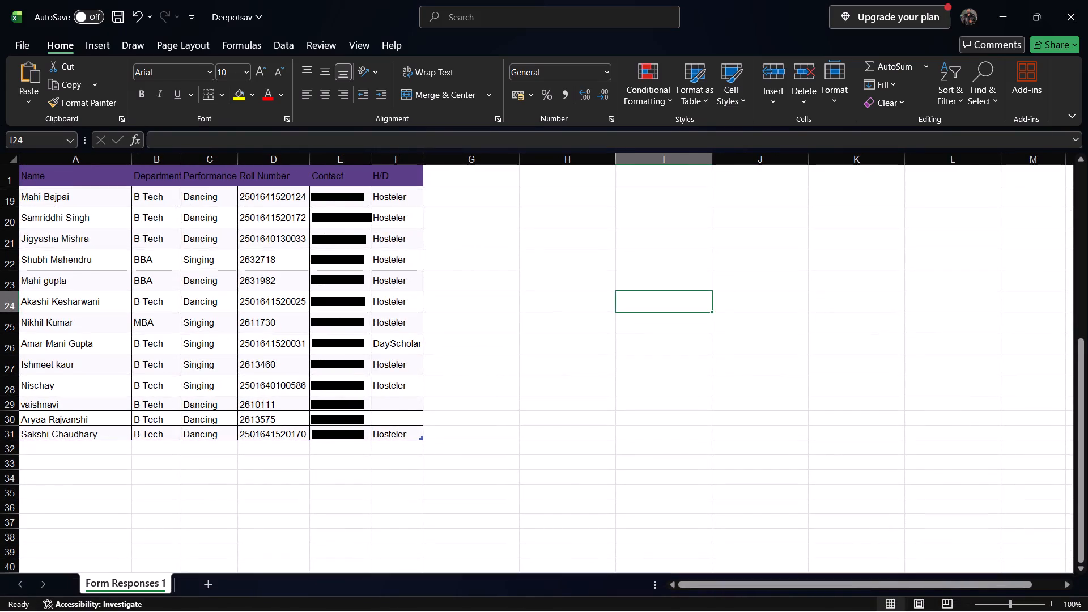
pyautogui.click(19, 424)
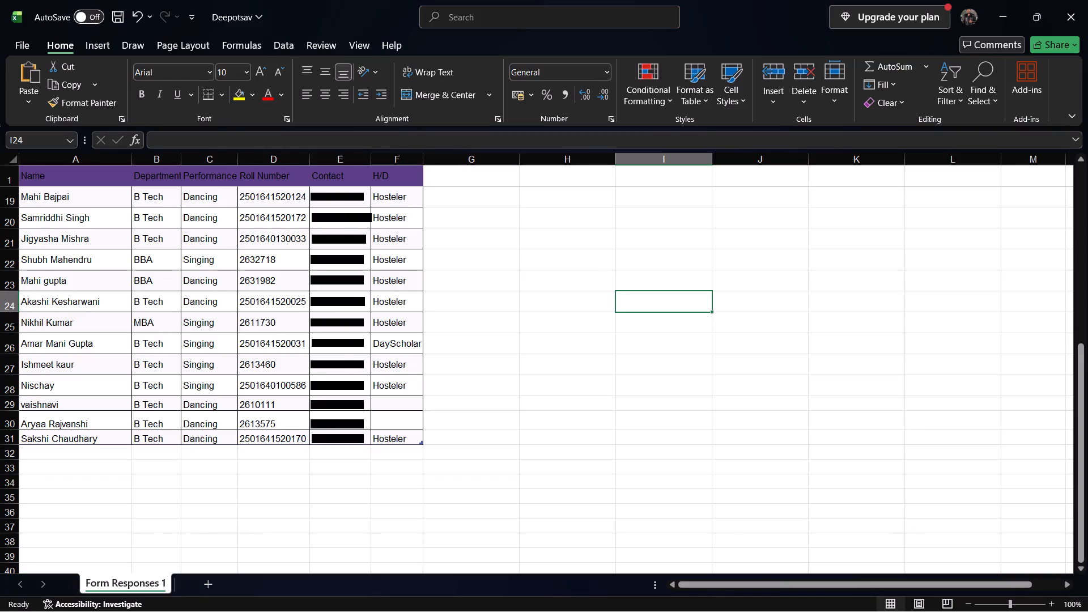
pyautogui.click(15, 445)
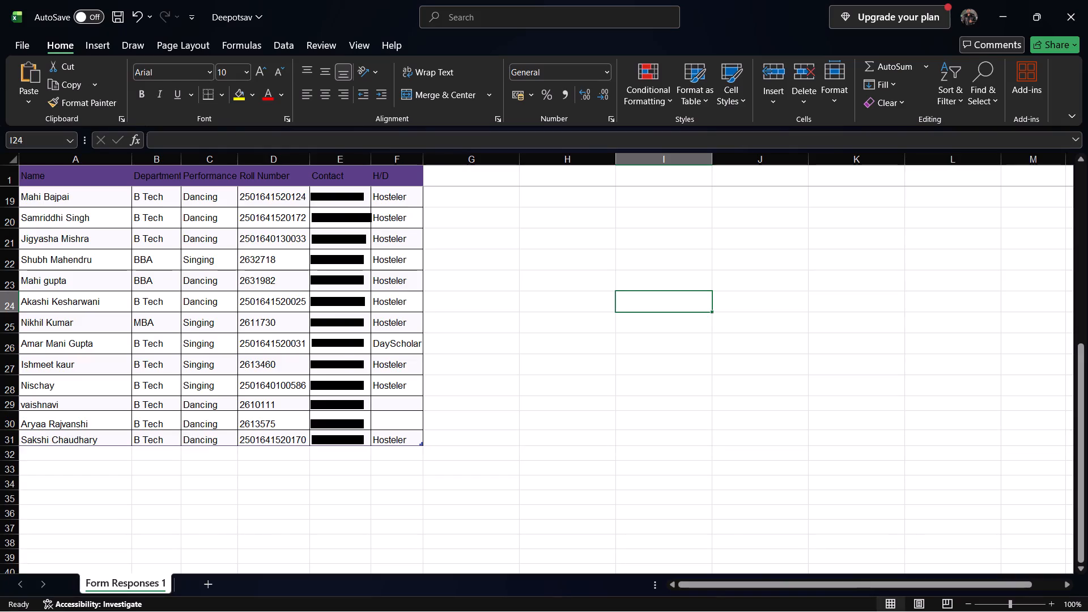
pyautogui.click(13, 430)
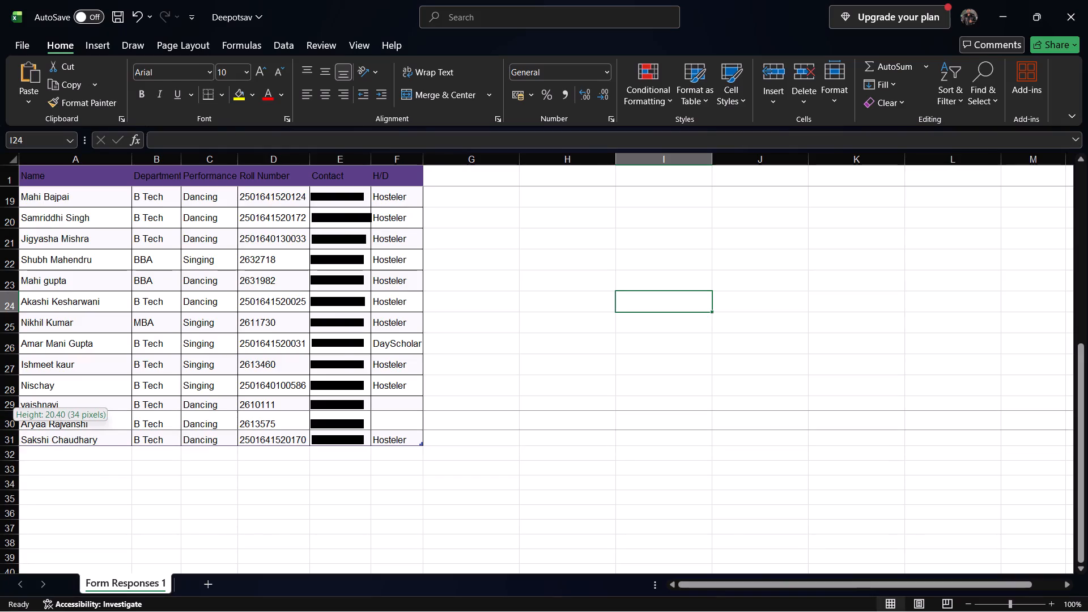
pyautogui.click(13, 428)
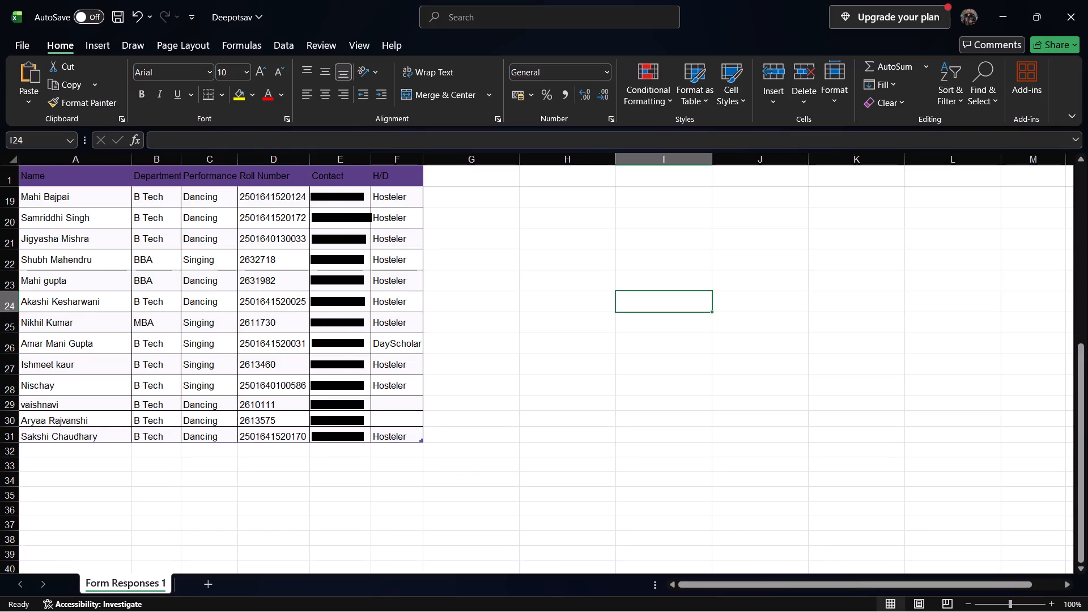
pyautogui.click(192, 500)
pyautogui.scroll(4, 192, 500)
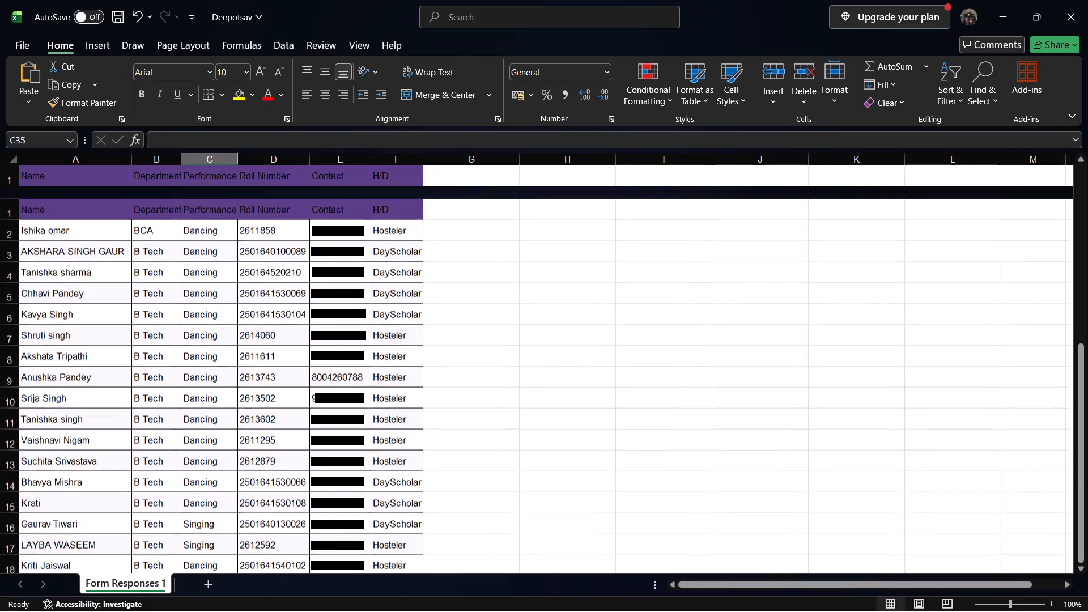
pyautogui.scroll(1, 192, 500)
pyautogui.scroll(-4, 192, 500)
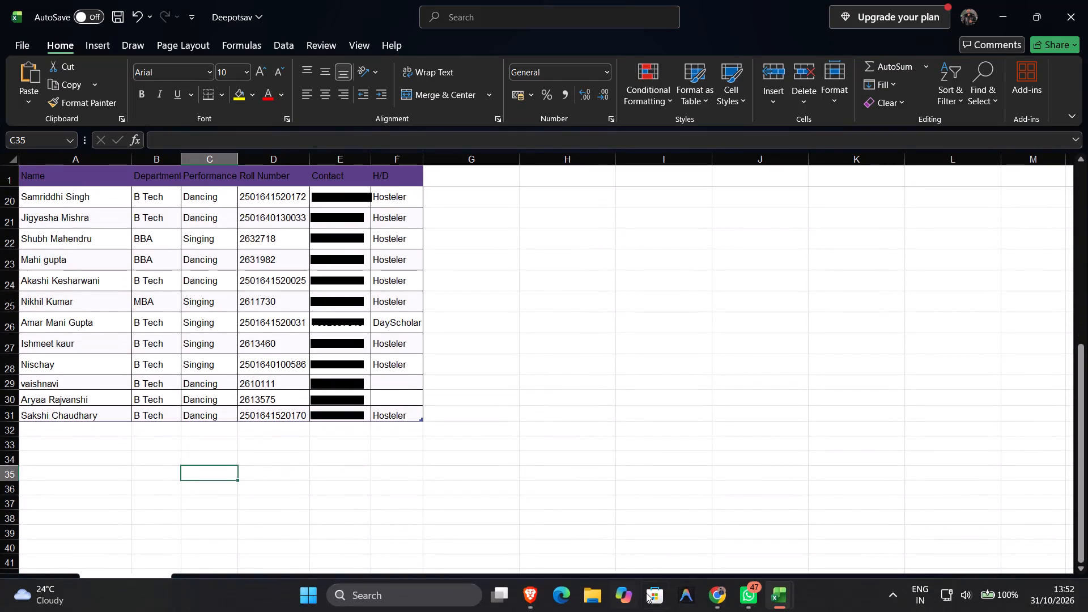
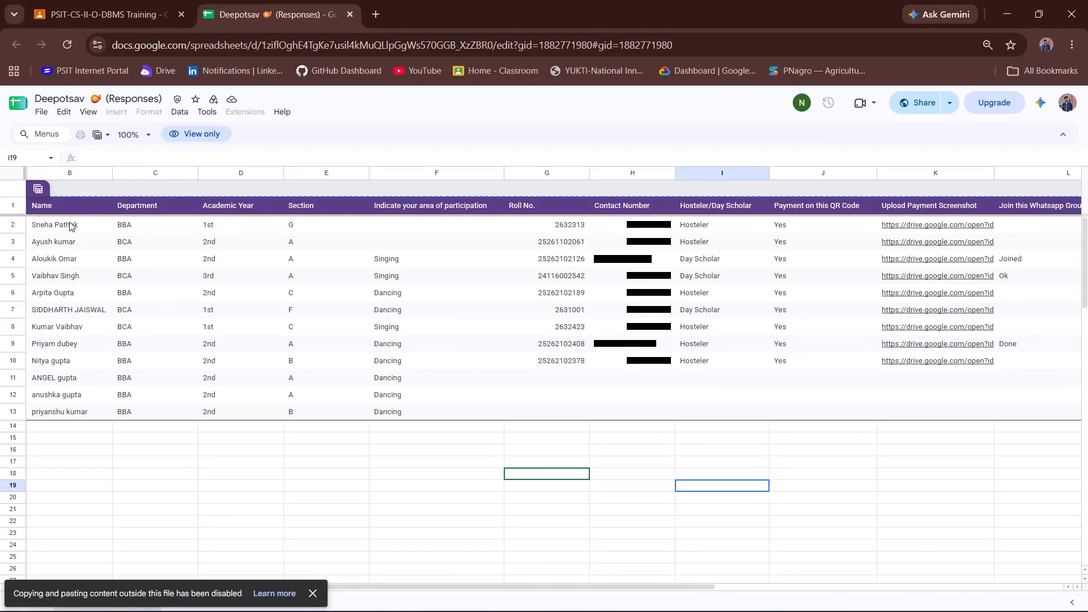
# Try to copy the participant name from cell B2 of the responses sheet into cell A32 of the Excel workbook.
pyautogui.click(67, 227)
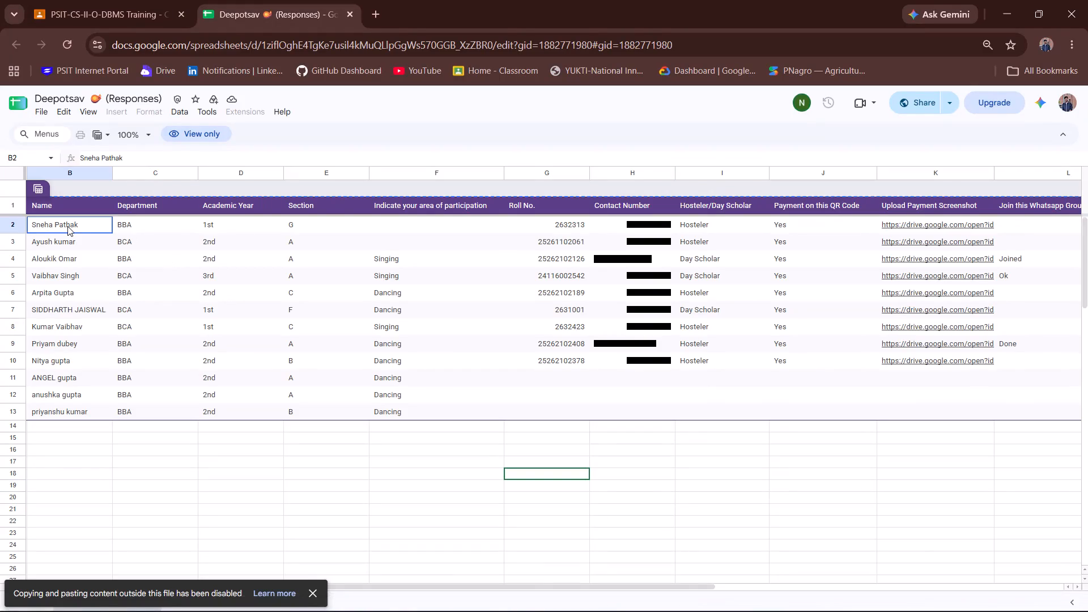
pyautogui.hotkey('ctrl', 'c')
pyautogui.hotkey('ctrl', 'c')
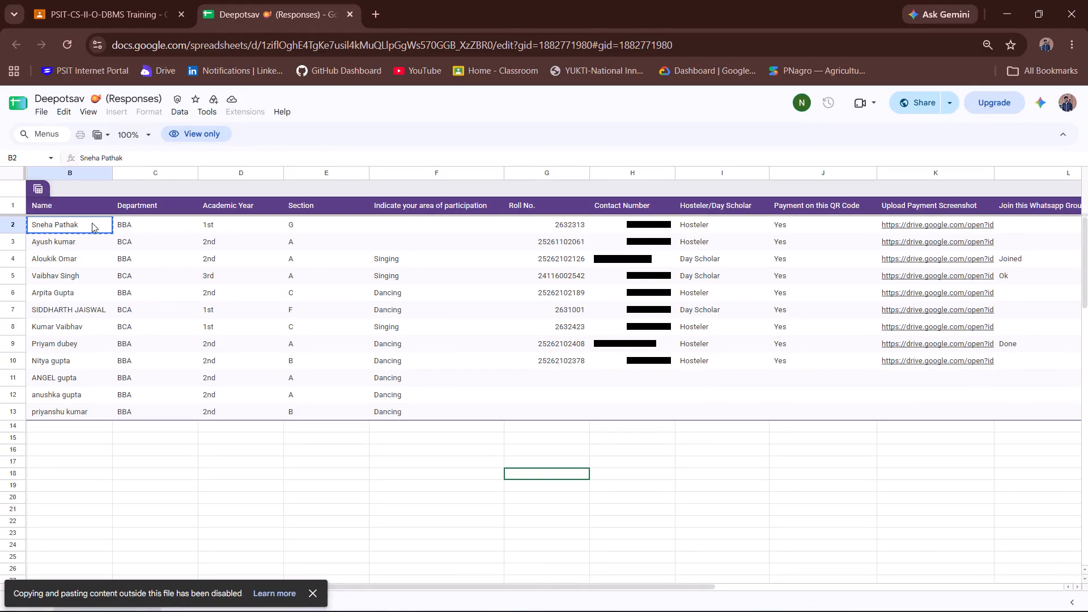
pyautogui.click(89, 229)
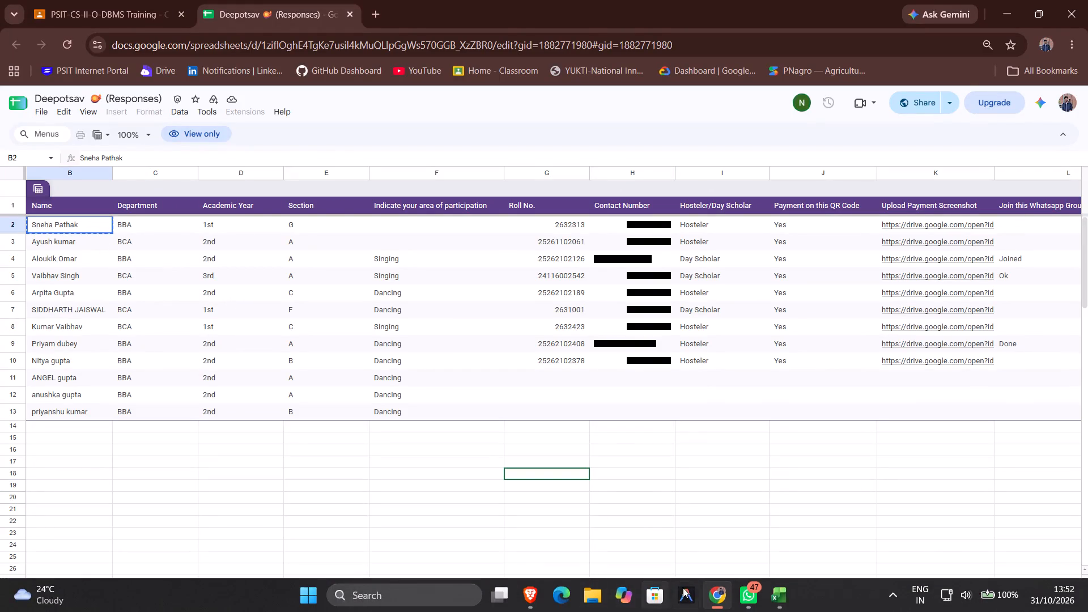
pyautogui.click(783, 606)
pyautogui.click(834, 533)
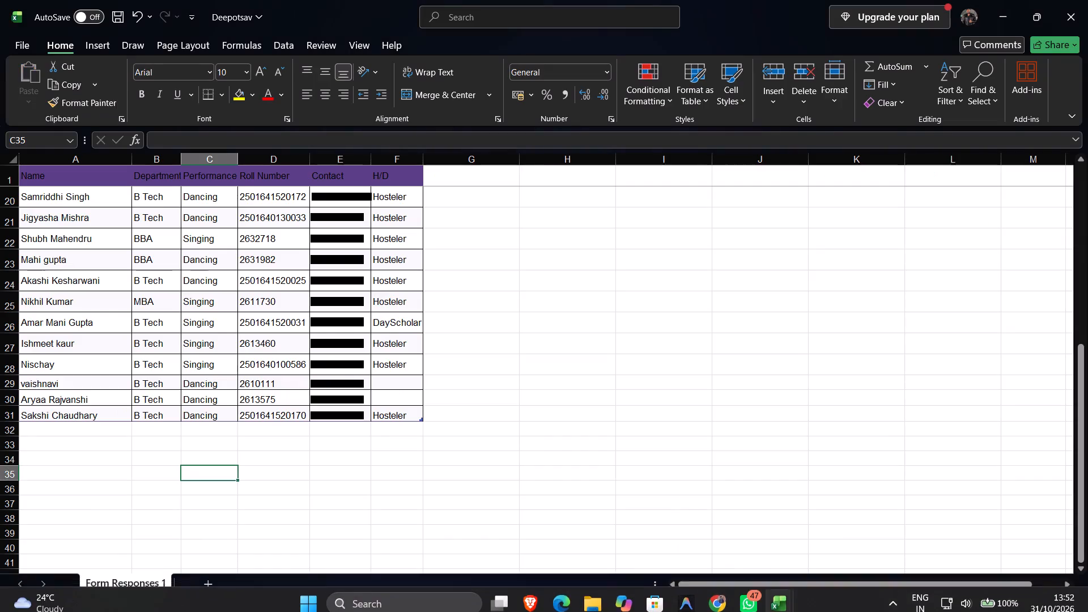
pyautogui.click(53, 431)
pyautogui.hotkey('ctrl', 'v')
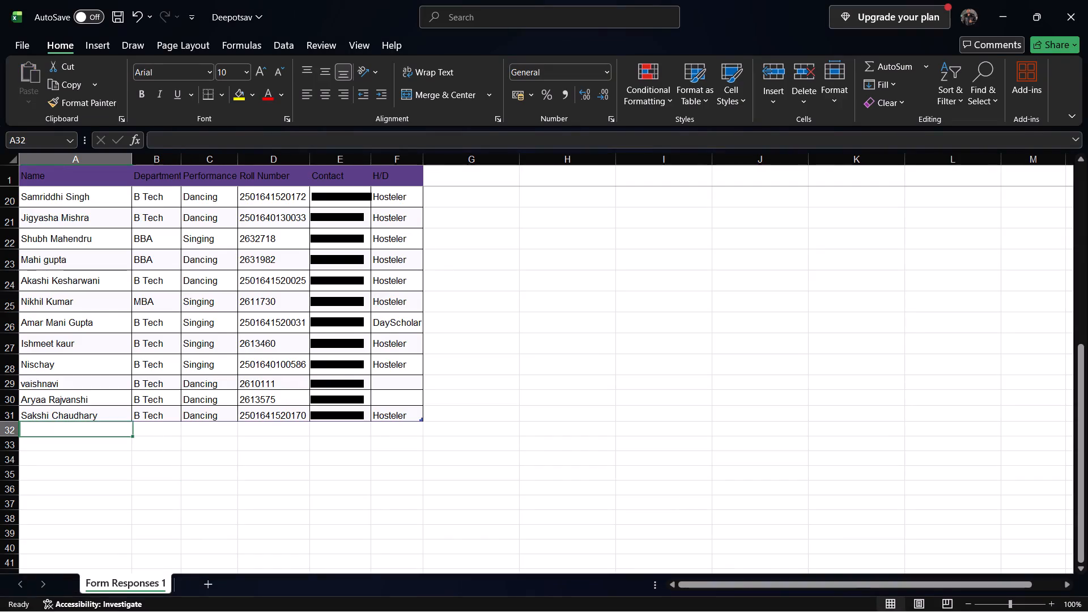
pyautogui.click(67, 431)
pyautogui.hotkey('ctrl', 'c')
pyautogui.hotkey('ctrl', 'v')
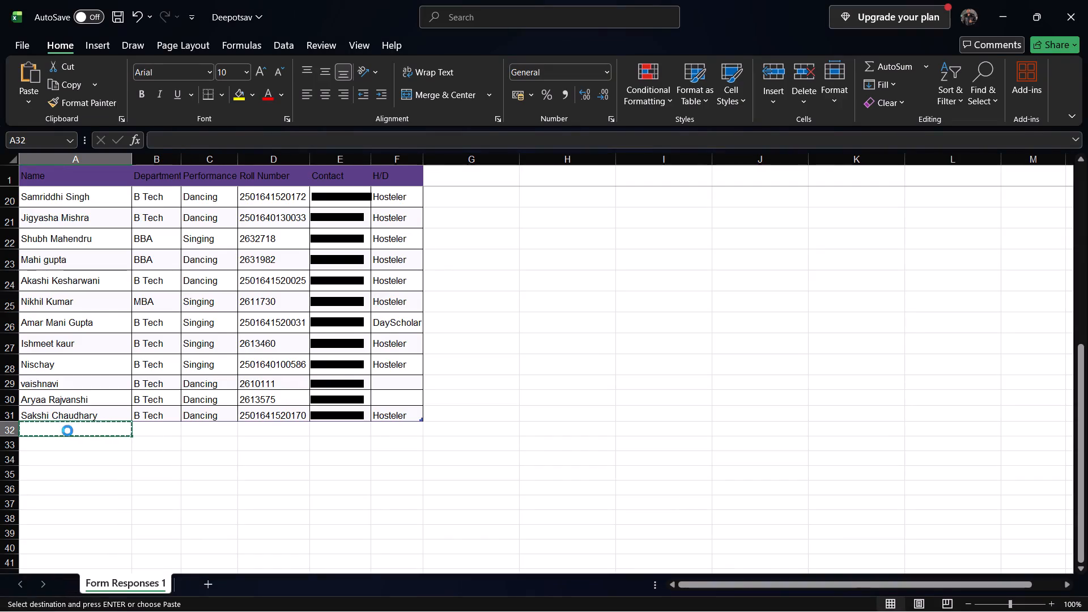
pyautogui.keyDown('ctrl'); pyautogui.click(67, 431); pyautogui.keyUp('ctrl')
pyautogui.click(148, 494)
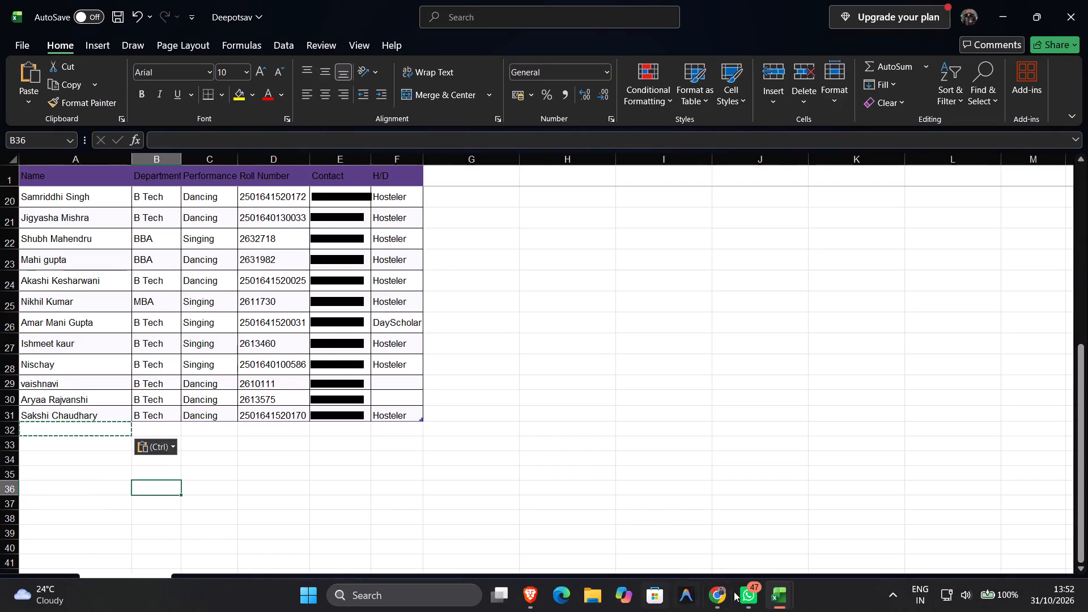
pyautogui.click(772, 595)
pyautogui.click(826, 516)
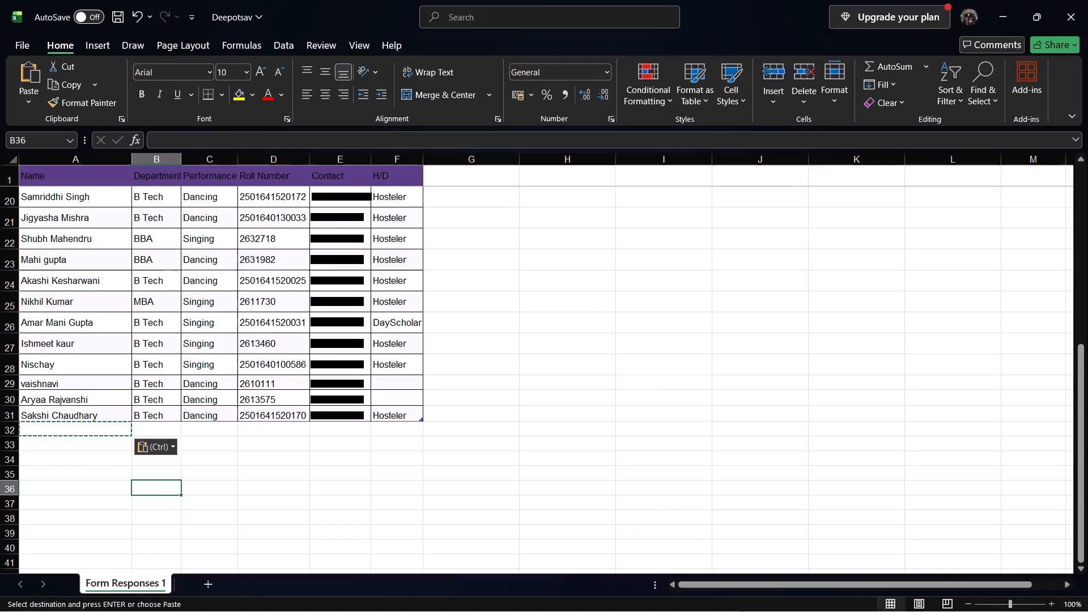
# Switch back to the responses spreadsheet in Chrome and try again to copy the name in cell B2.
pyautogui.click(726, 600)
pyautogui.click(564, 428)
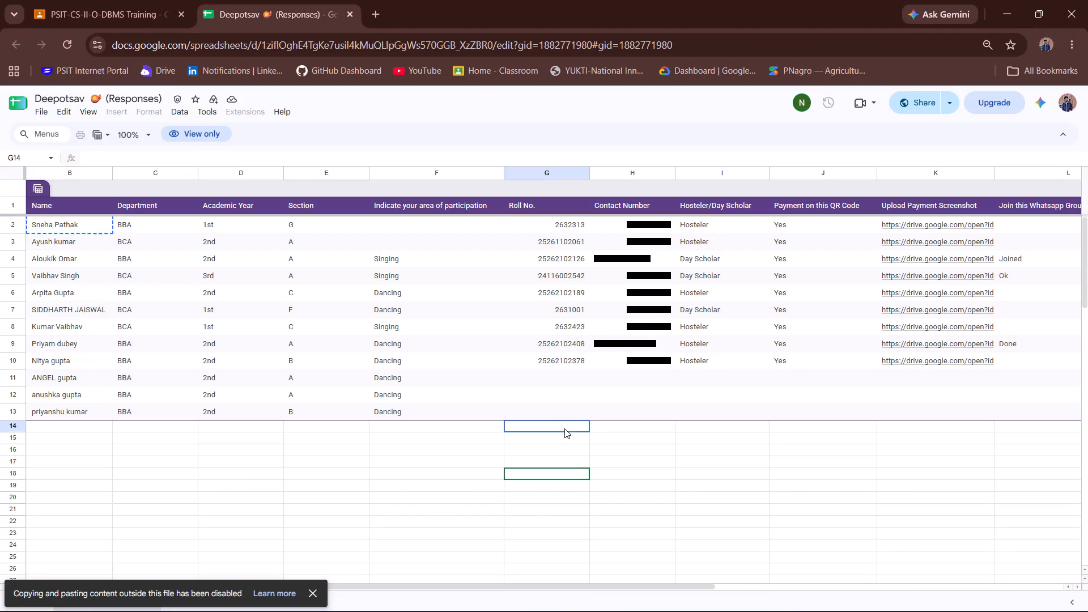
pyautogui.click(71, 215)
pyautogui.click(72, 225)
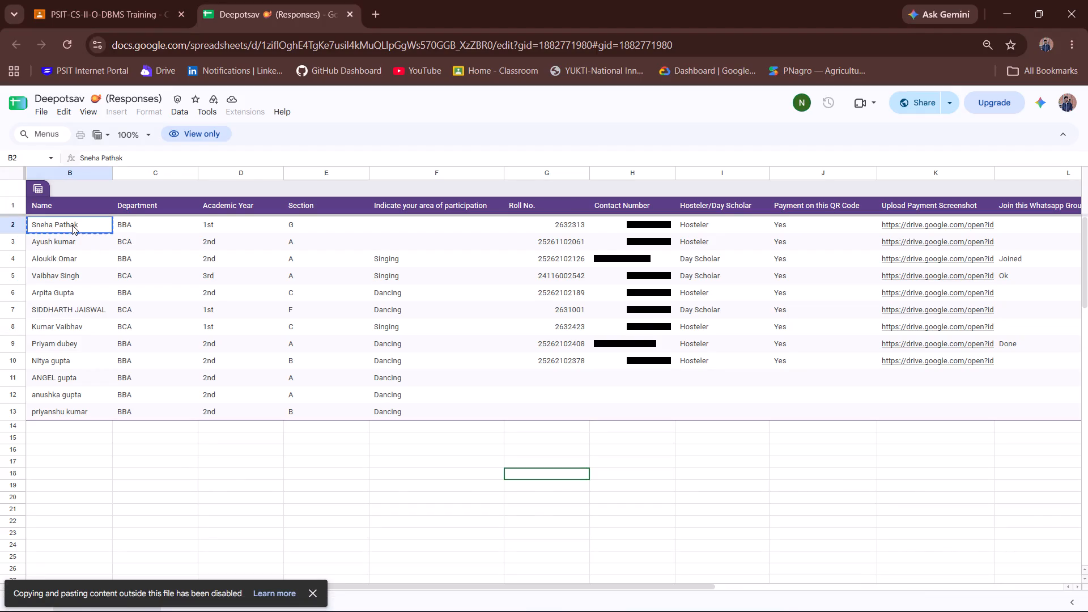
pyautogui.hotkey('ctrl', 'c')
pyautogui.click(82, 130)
# Capture a full-screen screenshot of the responses sheet with participant rows 2 to 13 in view.
pyautogui.scroll(1, 202, 330)
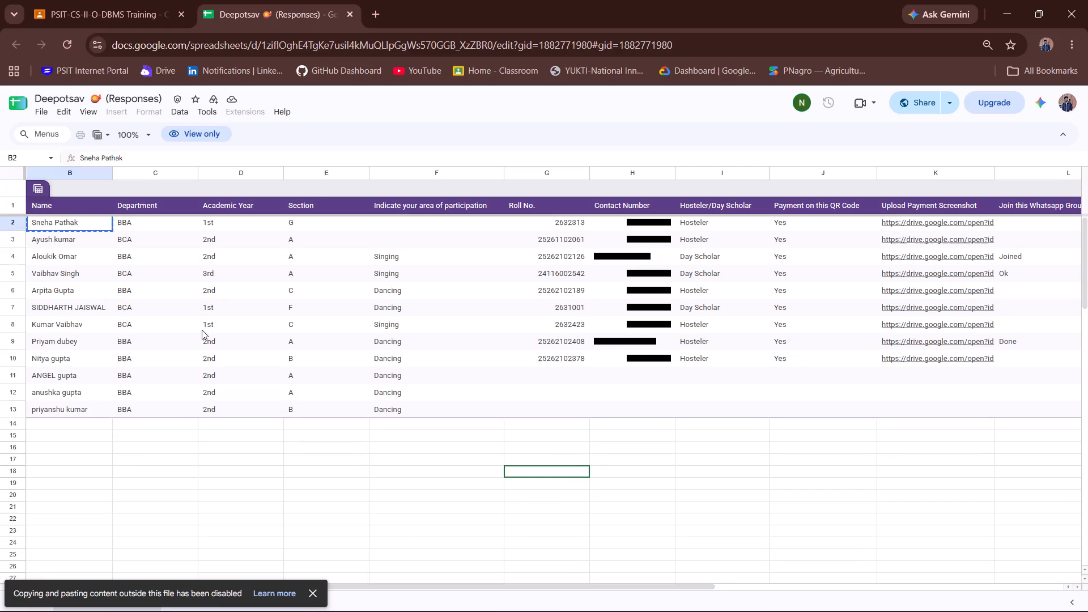
pyautogui.click(393, 527)
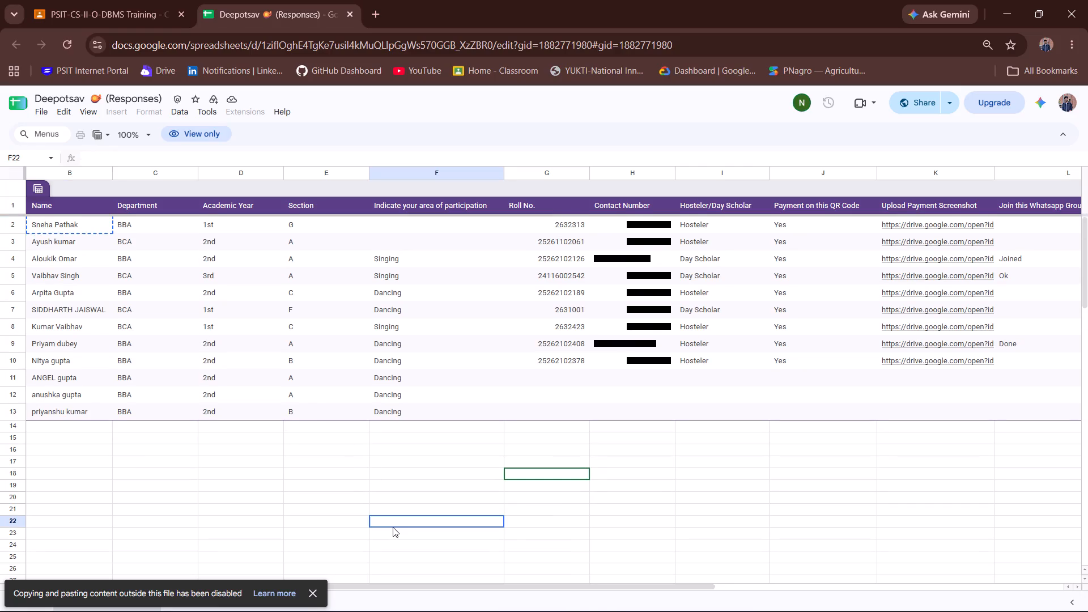
pyautogui.press('super+Print')
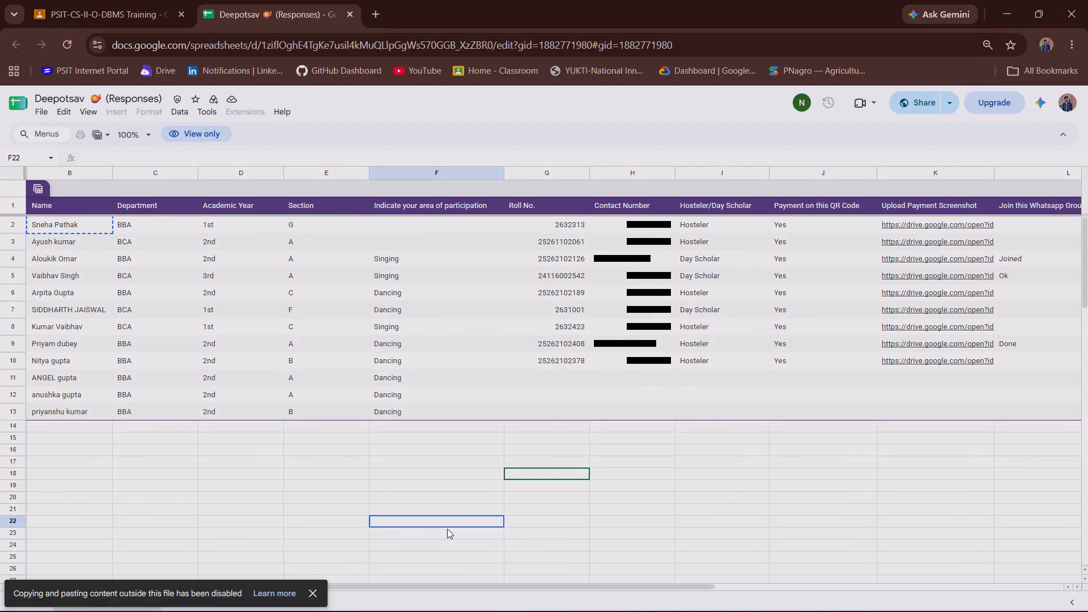
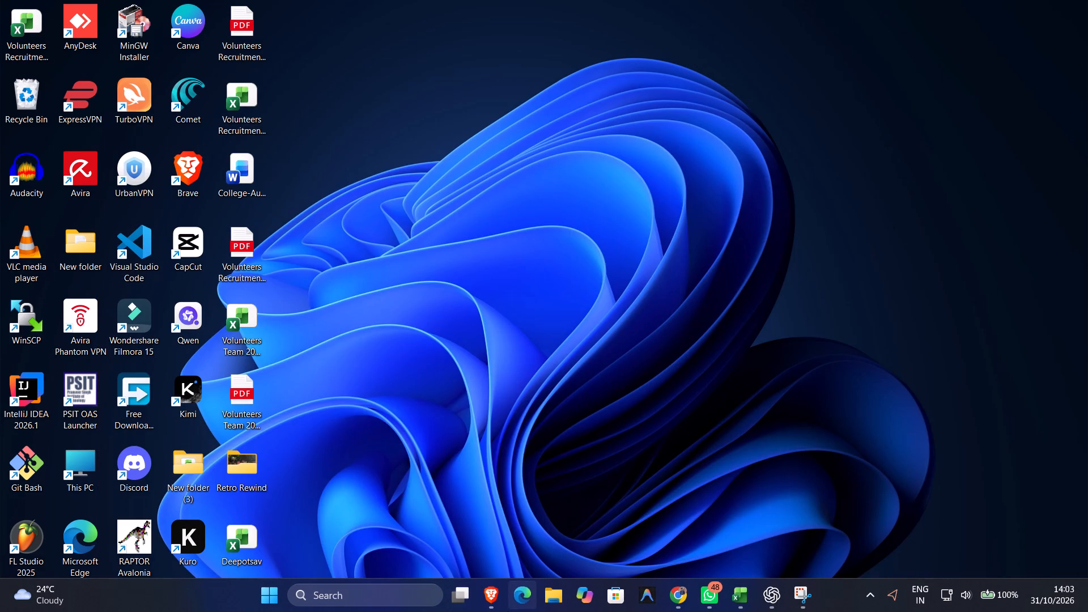
# Open the Deepotsav_Participantsche workbook from the Downloads folder in Excel and accept recovery of its contents.
pyautogui.click(385, 590)
pyautogui.write('this')
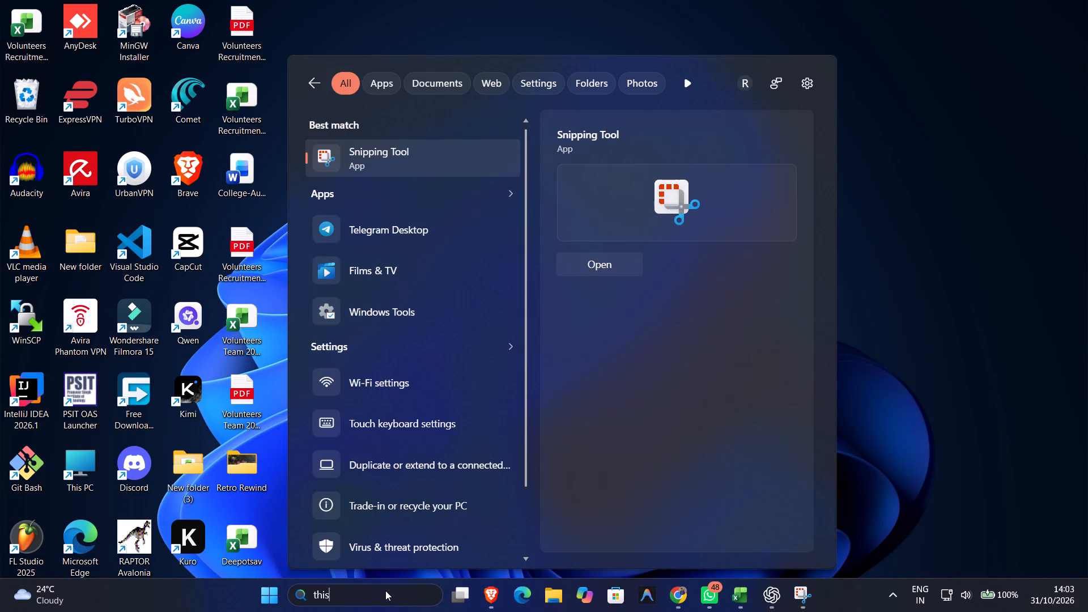
pyautogui.press('Return')
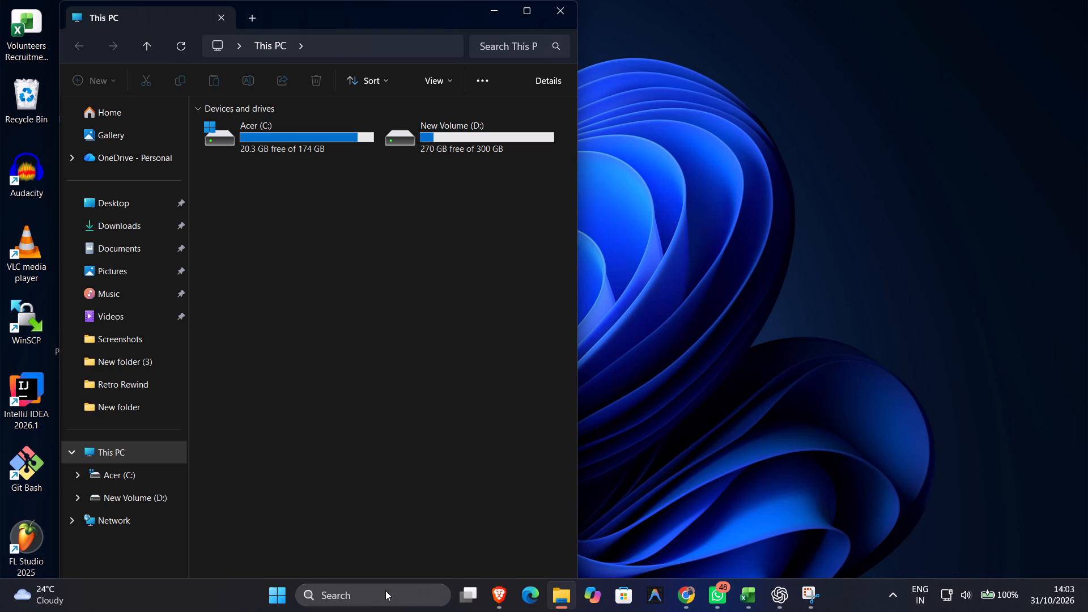
pyautogui.click(120, 220)
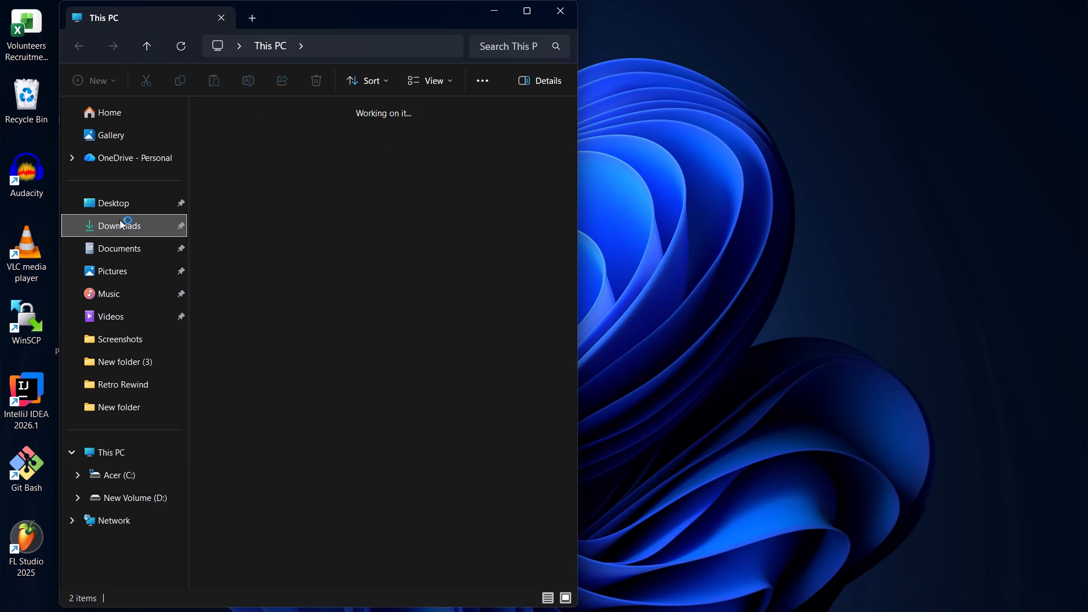
pyautogui.click(279, 196)
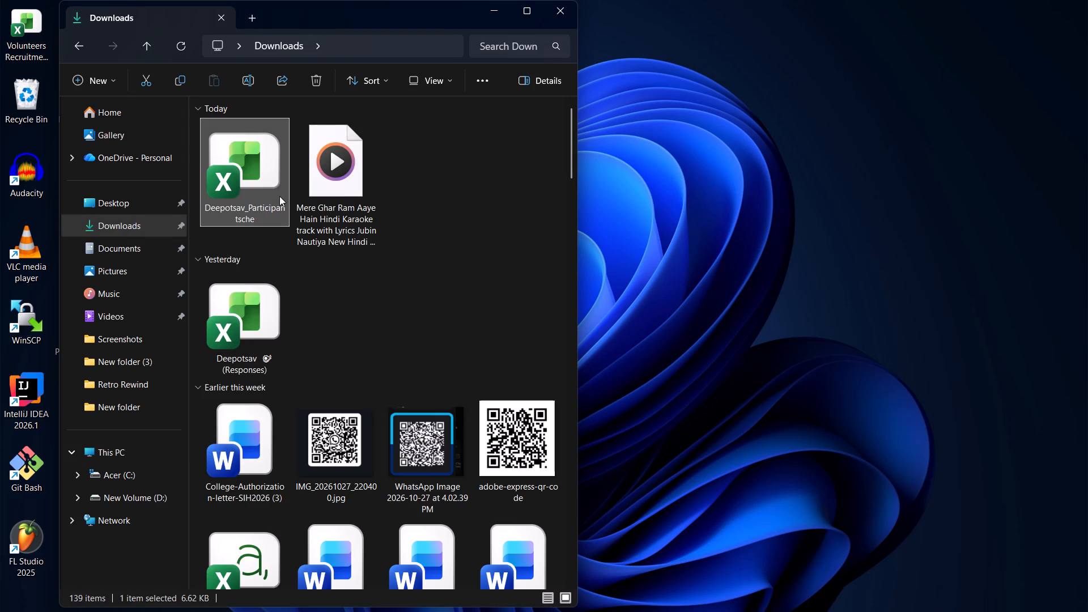
pyautogui.doubleClick(279, 196)
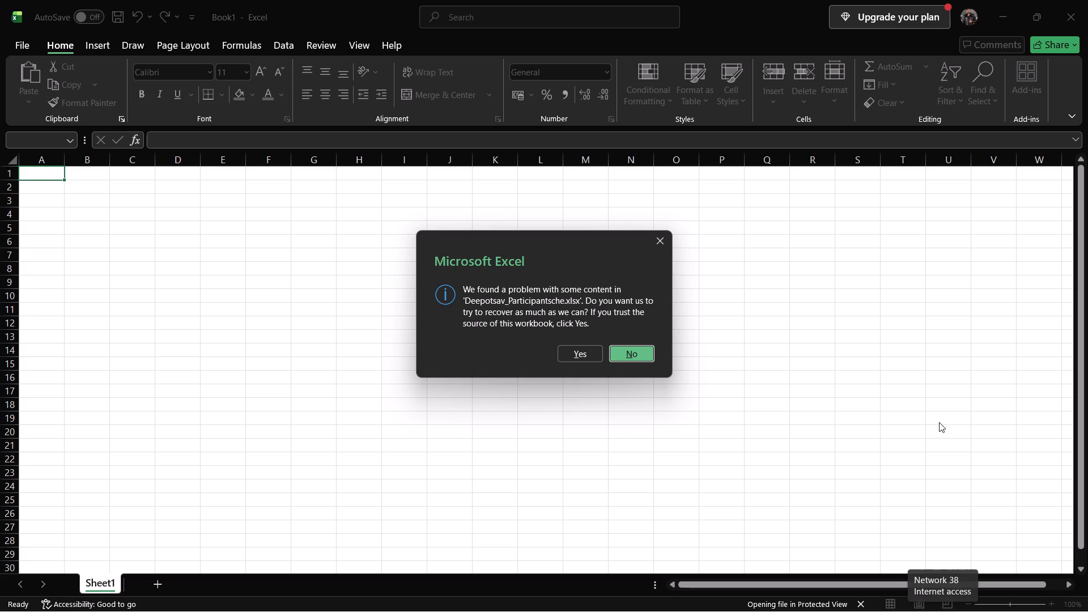
pyautogui.click(591, 351)
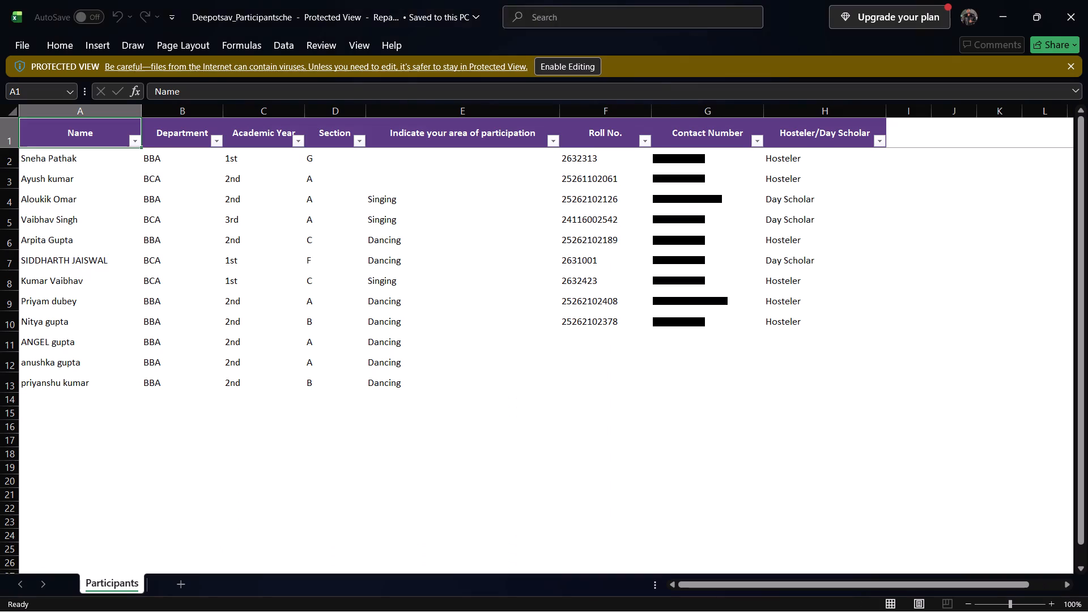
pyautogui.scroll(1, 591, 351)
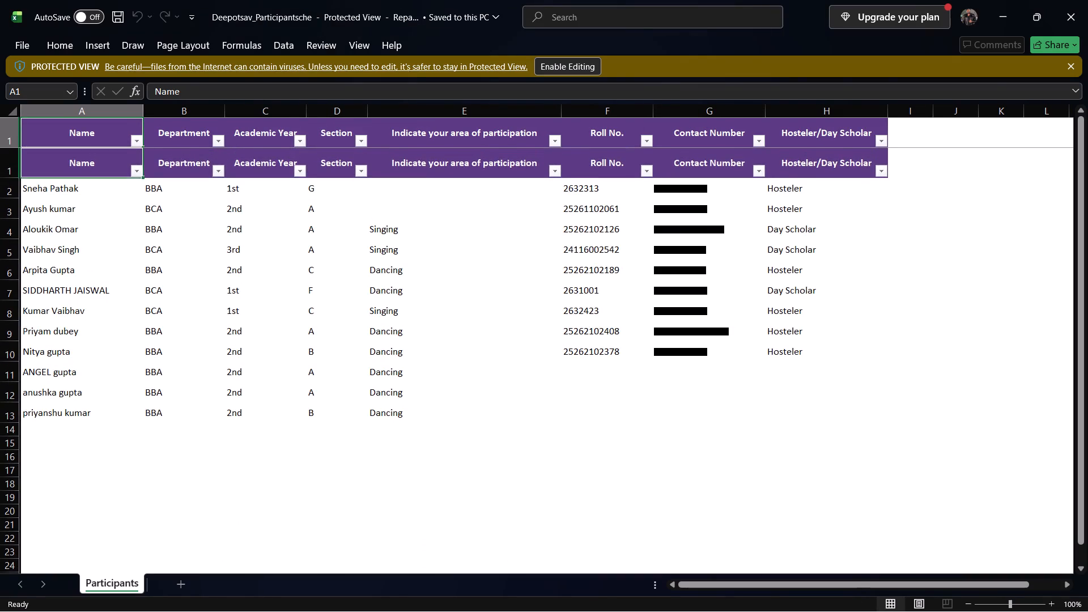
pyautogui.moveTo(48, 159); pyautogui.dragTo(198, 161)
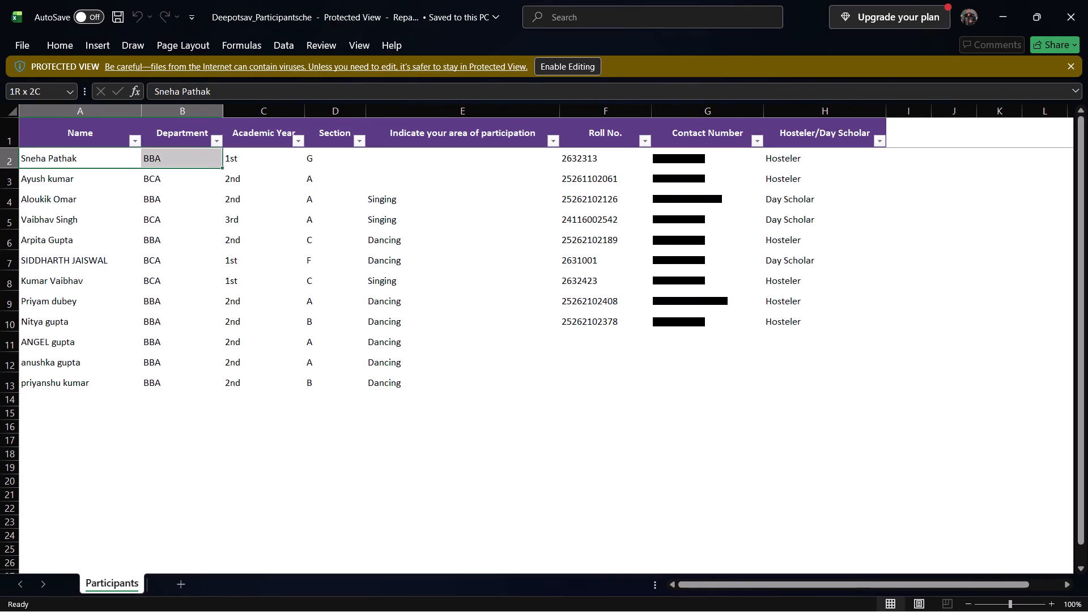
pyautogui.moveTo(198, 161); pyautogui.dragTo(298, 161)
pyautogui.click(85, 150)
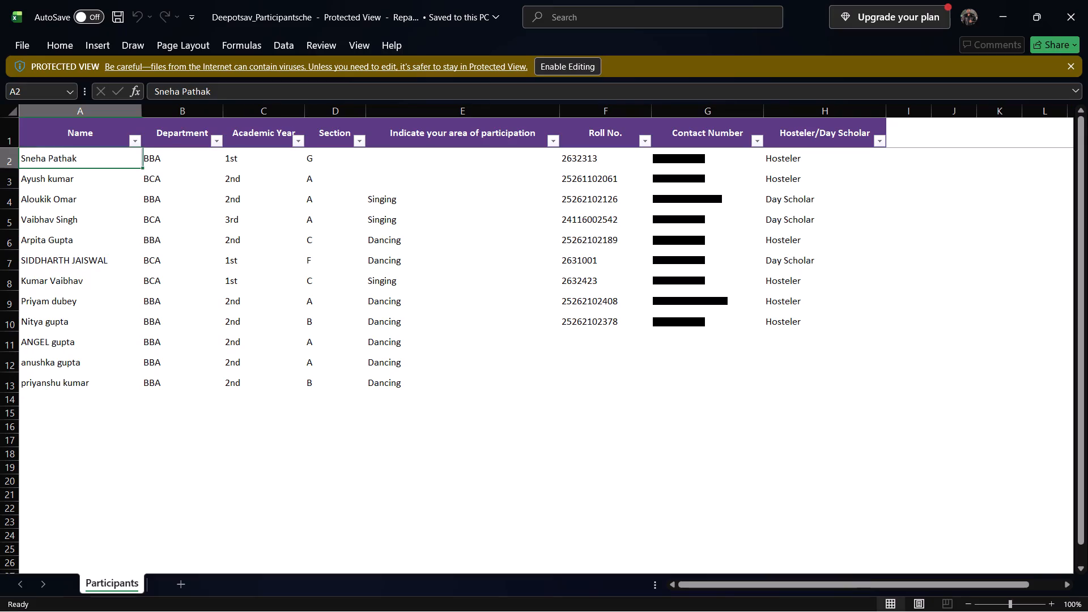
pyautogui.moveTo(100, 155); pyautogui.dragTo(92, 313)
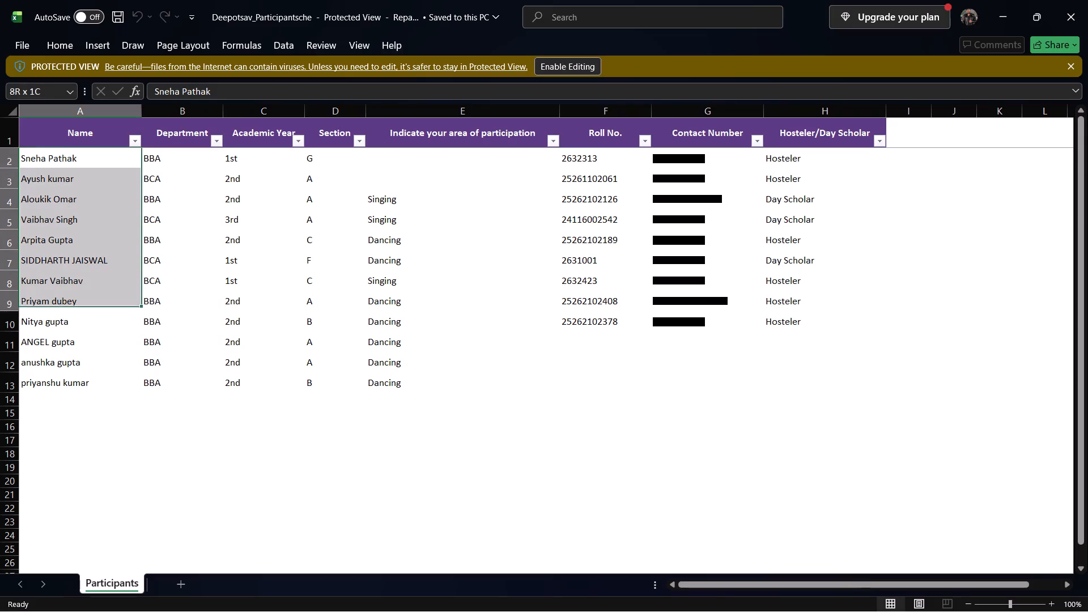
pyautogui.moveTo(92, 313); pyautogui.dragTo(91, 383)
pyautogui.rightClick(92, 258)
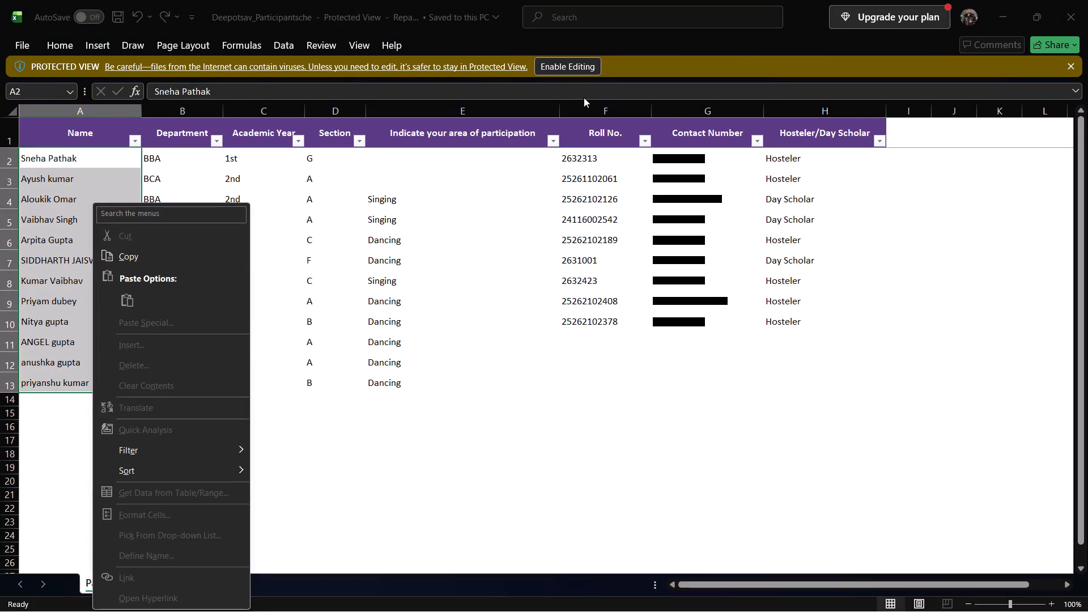
# Enable editing of the protected Deepotsav_Participantsche workbook.
pyautogui.doubleClick(575, 69)
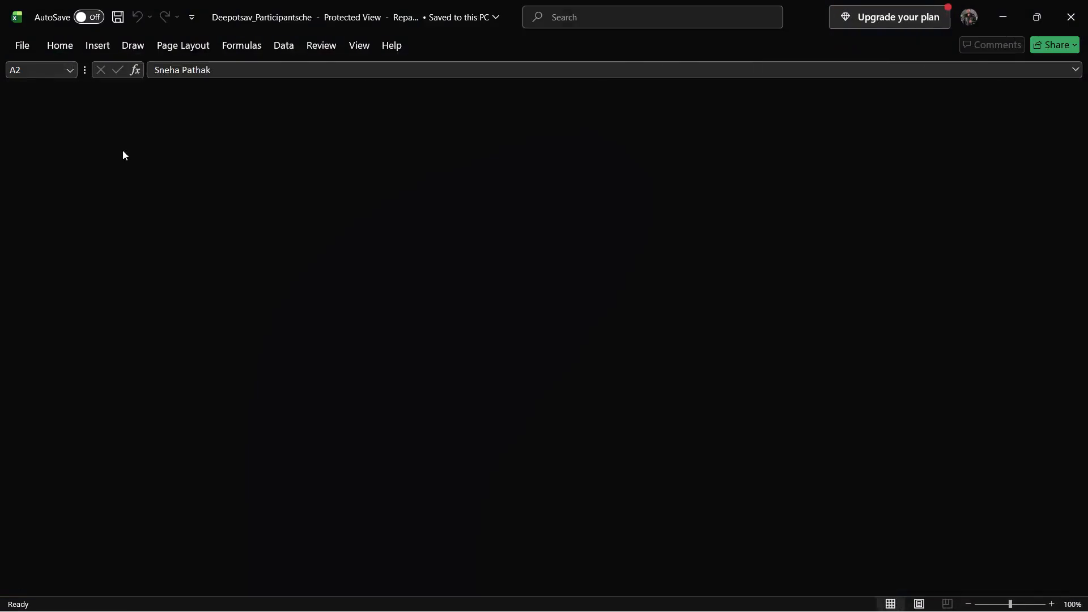
pyautogui.click(436, 223)
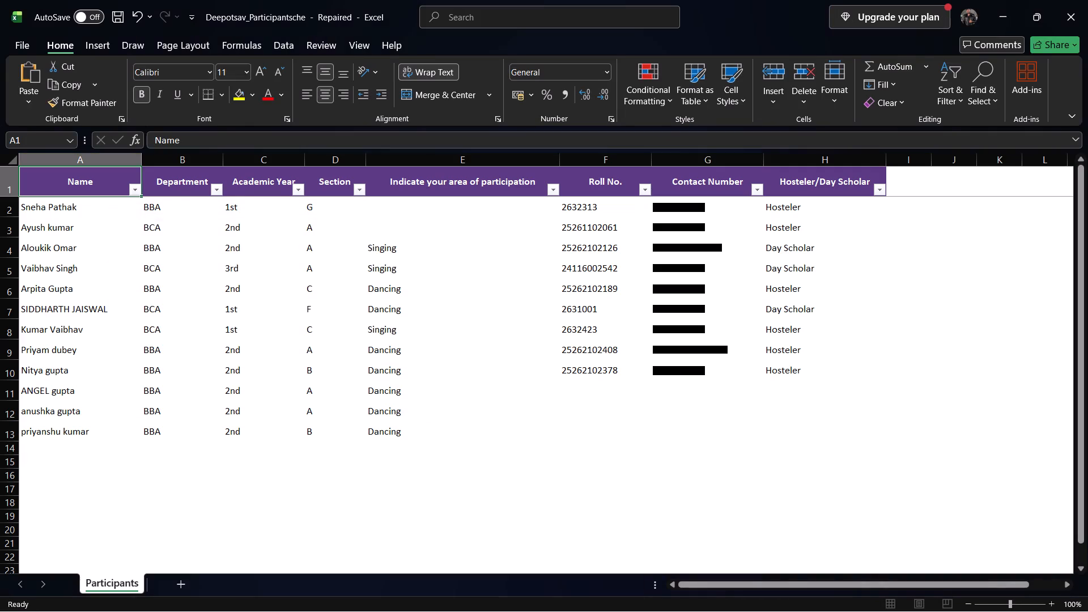
# Copy the participant names in A2:A13 and paste them into the Deepotsav workbook's Name column starting at A32.
pyautogui.moveTo(92, 209); pyautogui.dragTo(95, 424)
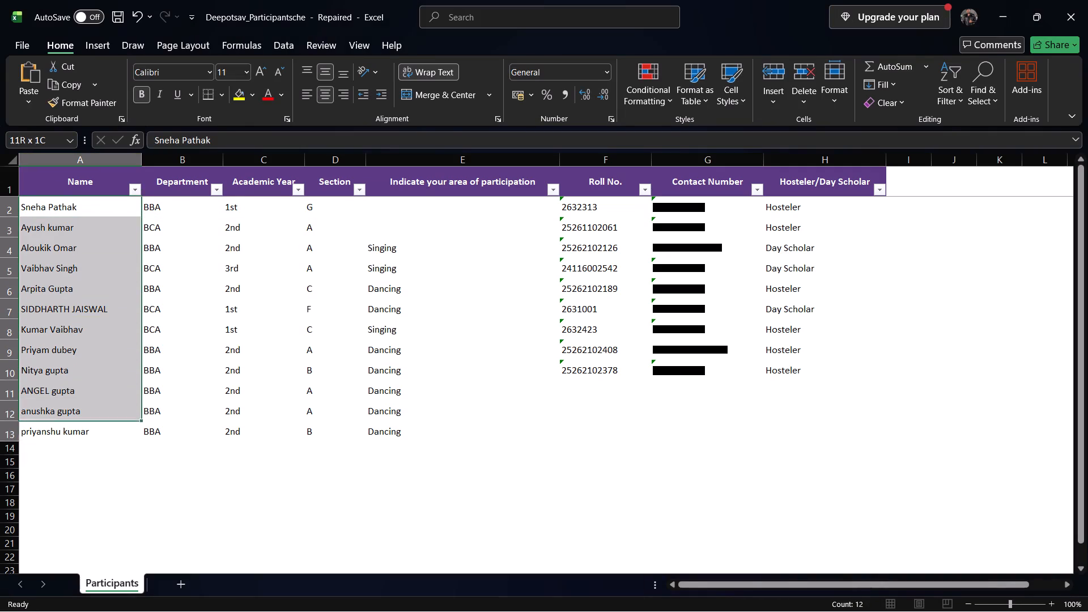
pyautogui.moveTo(95, 424); pyautogui.dragTo(95, 436)
pyautogui.hotkey('ctrl', 'c')
pyautogui.hotkey('ctrl', 'c')
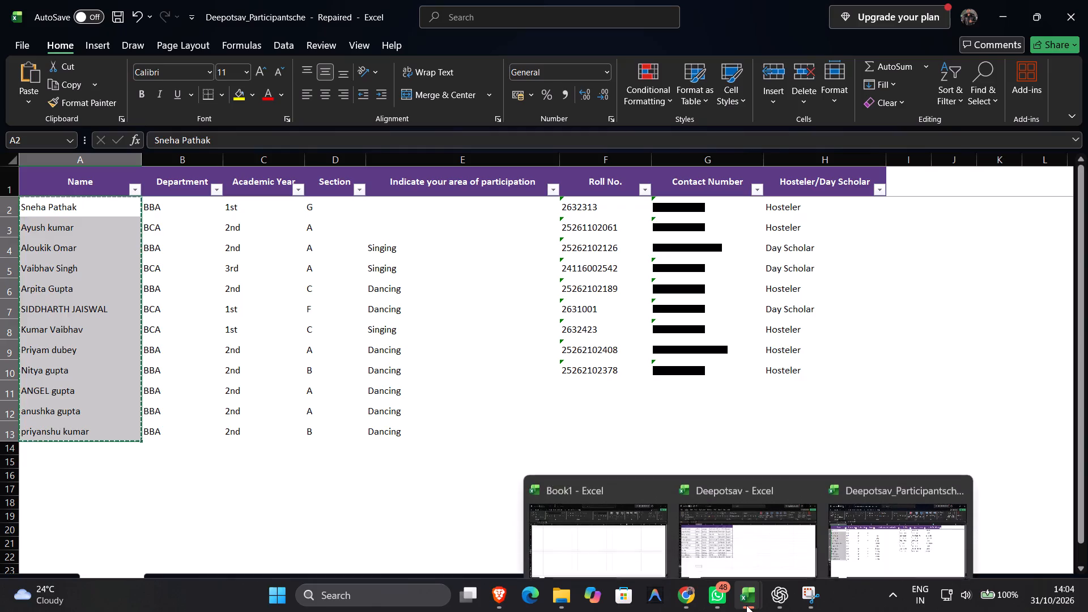
pyautogui.click(845, 517)
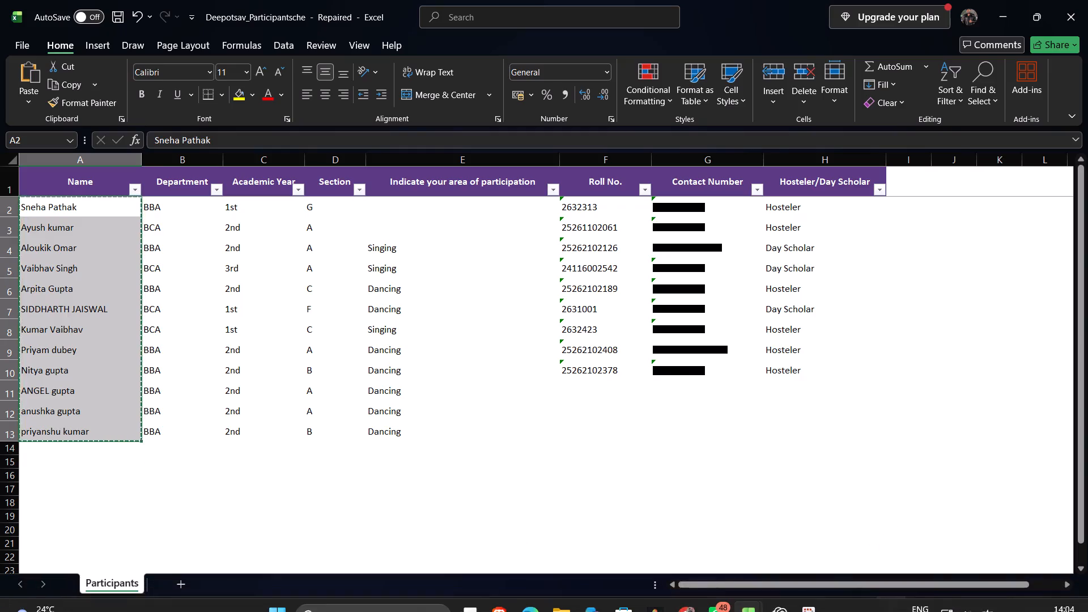
pyautogui.click(780, 549)
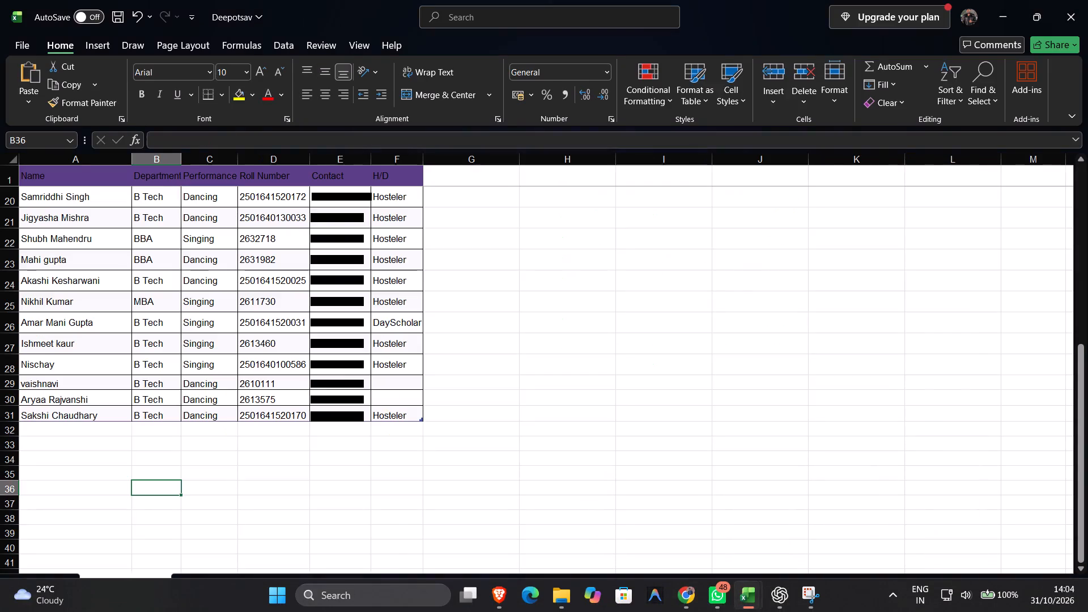
pyautogui.click(39, 435)
pyautogui.hotkey('ctrl', 'v')
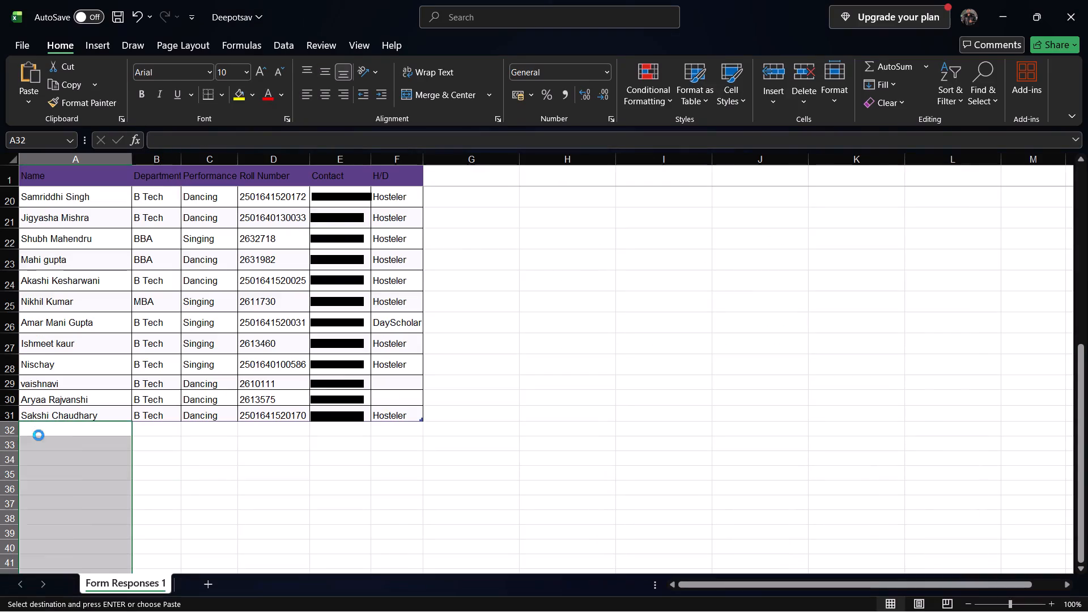
pyautogui.click(500, 391)
pyautogui.scroll(-1, 500, 391)
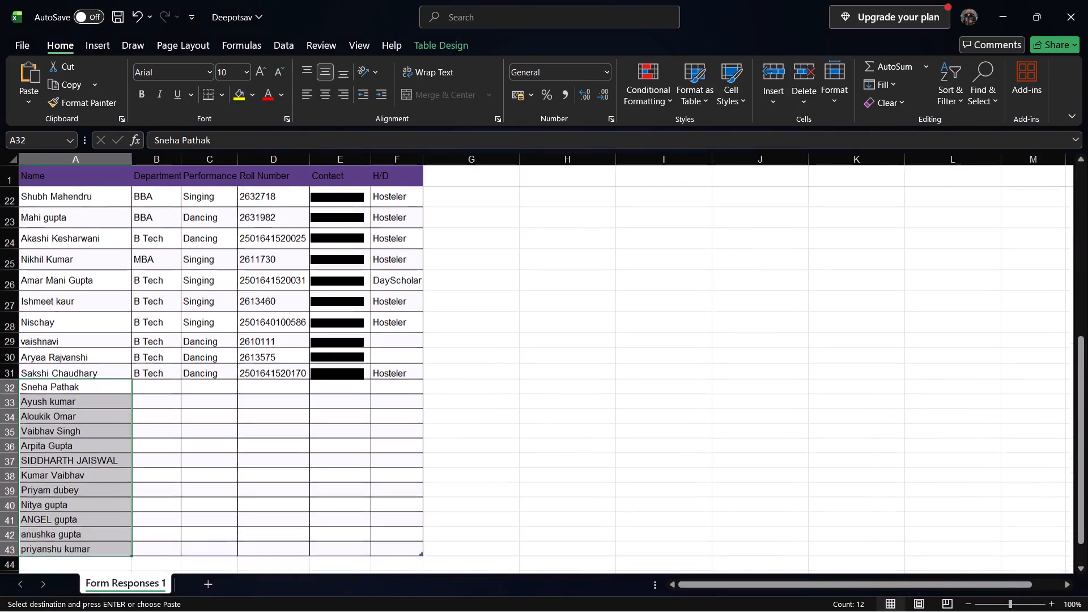
pyautogui.scroll(-1, 500, 391)
pyautogui.click(502, 427)
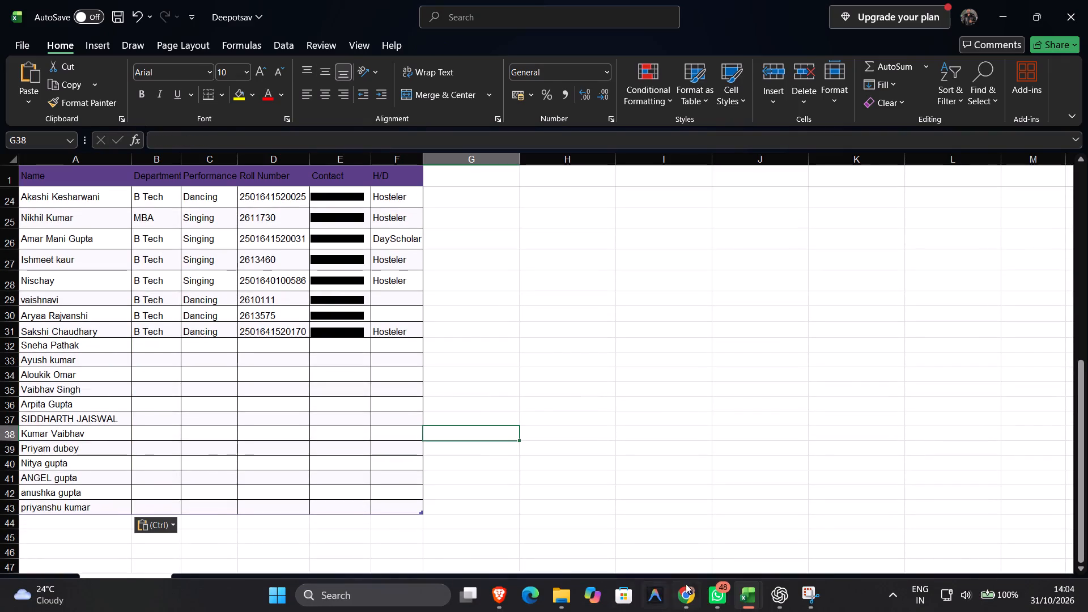
# Copy the departments in B2:B13 of Deepotsav_Participantsche and paste them into the Deepotsav workbook's Department column starting at B32.
pyautogui.click(862, 507)
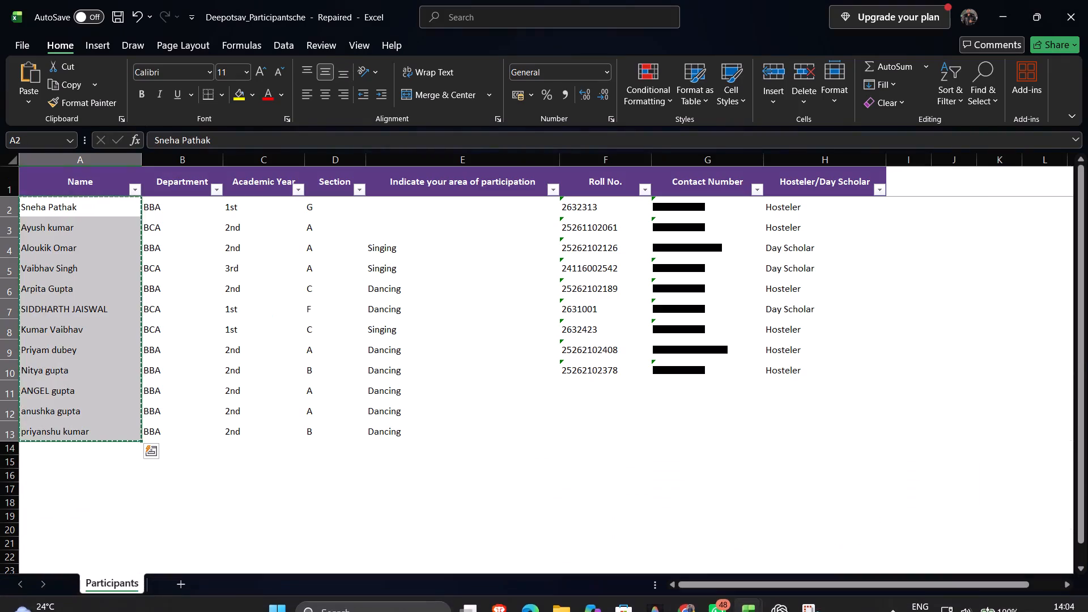
pyautogui.click(169, 192)
pyautogui.click(169, 211)
pyautogui.moveTo(169, 211); pyautogui.dragTo(176, 266)
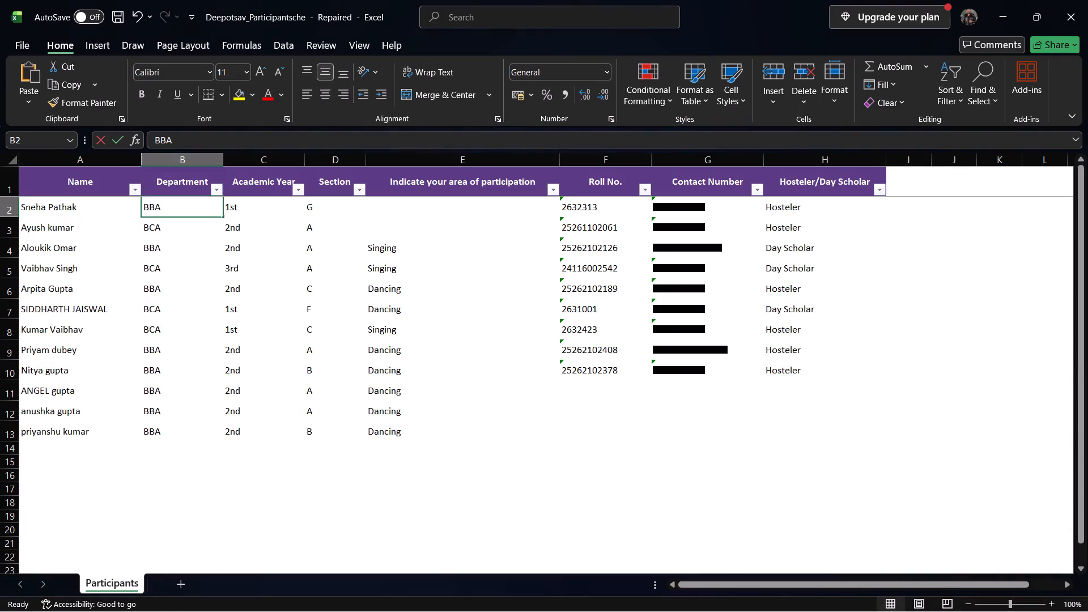
pyautogui.moveTo(176, 266); pyautogui.dragTo(178, 339)
pyautogui.click(173, 206)
pyautogui.click(224, 499)
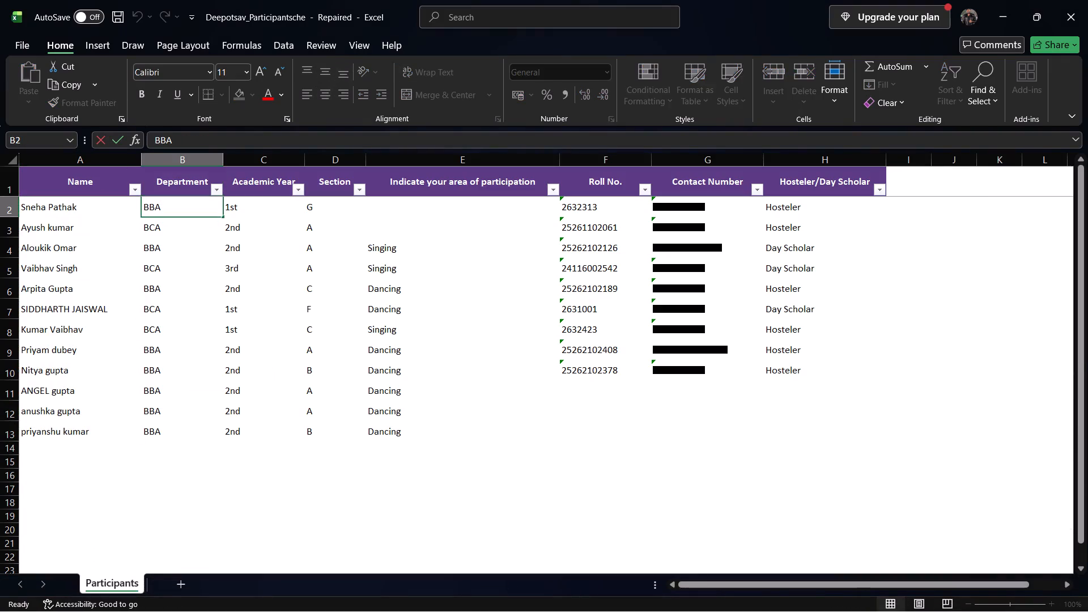
pyautogui.moveTo(163, 208); pyautogui.dragTo(168, 418)
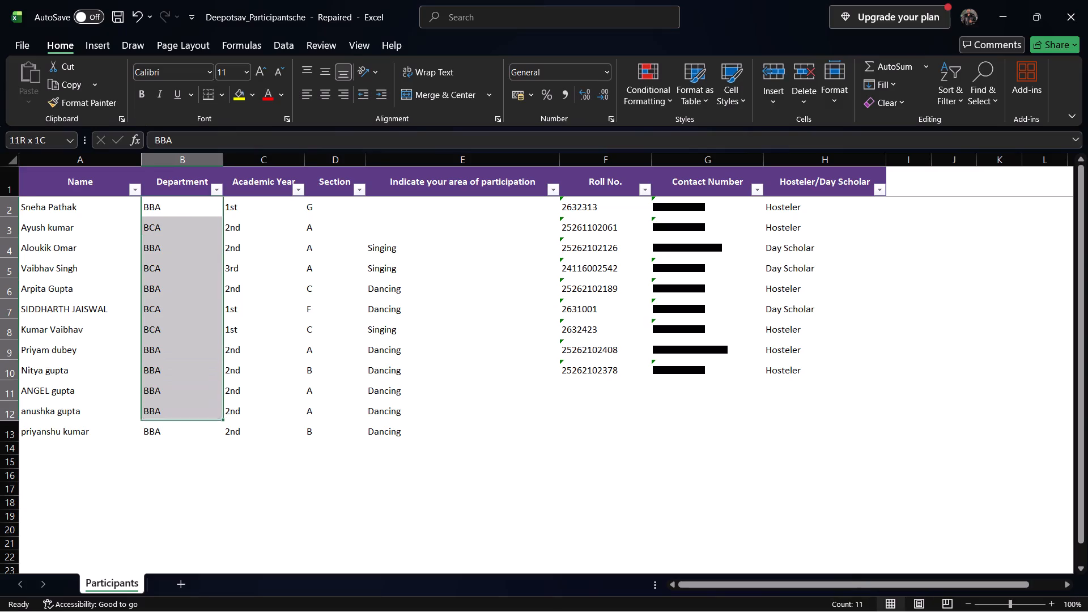
pyautogui.moveTo(168, 418); pyautogui.dragTo(168, 432)
pyautogui.hotkey('ctrl', 'c')
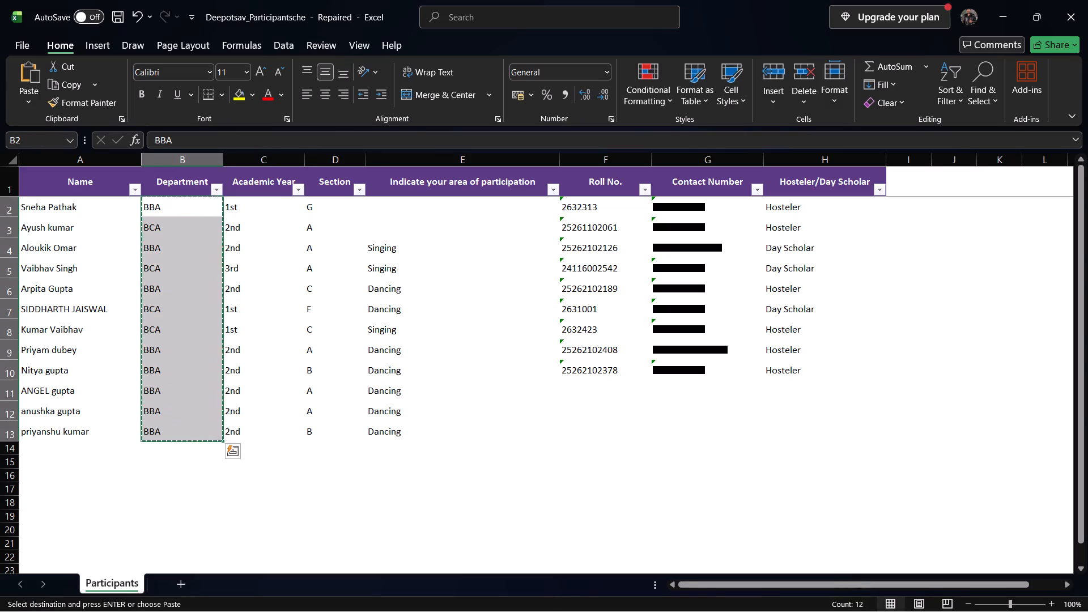
pyautogui.hotkey('ctrl', 'c')
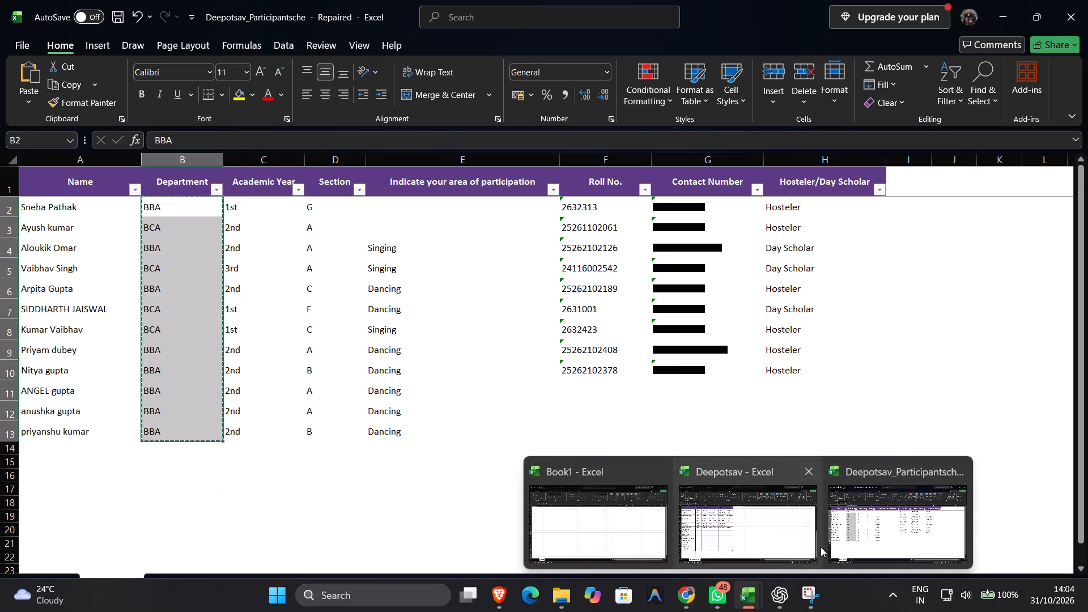
pyautogui.click(785, 537)
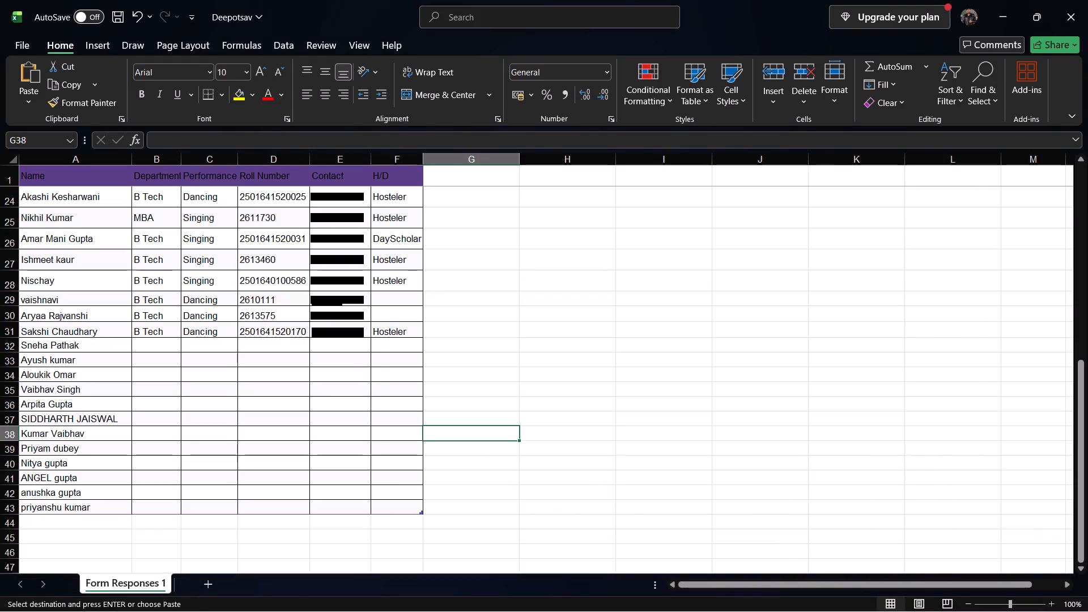
pyautogui.click(144, 346)
pyautogui.hotkey('ctrl', 'v')
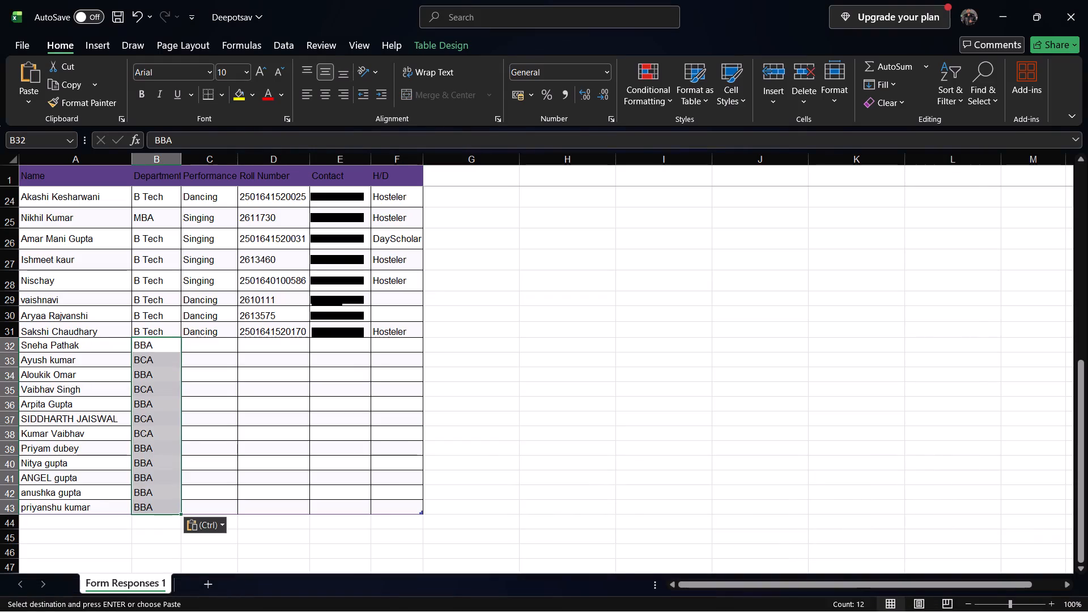
# Transfer the participation areas from Deepotsav_Participantsche into the Deepotsav workbook's Performance column starting at C32.
pyautogui.click(185, 345)
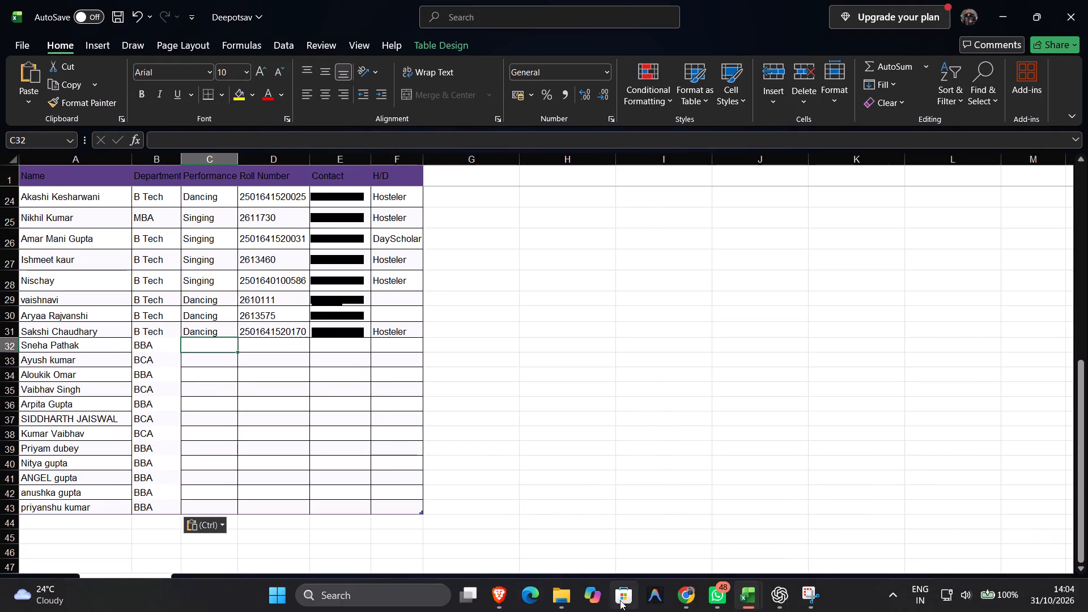
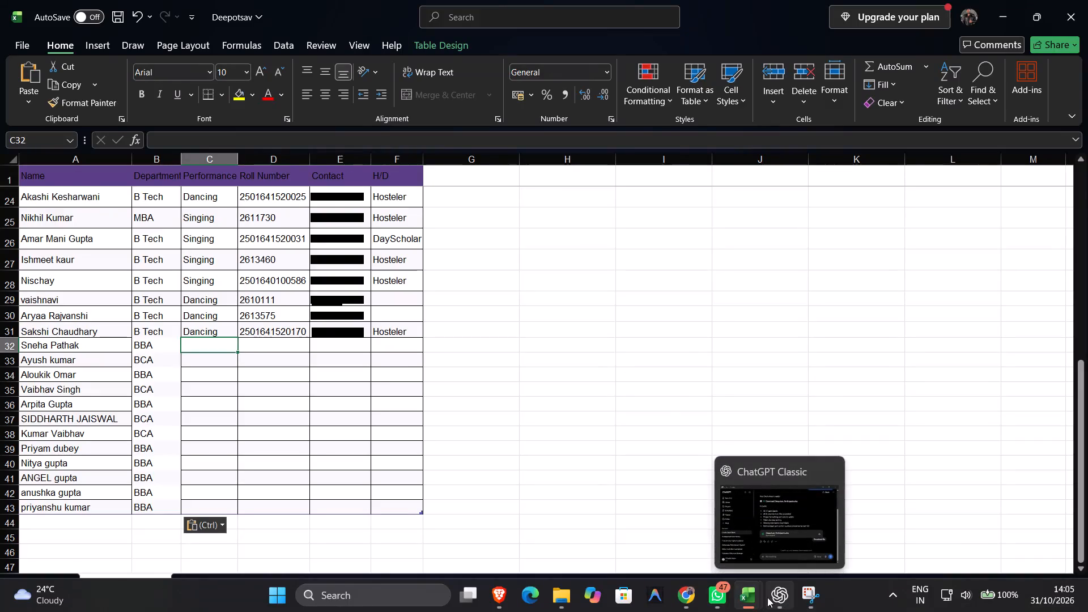
# Copy the participation areas in E2:E13 of Deepotsav_Participantsche and paste them into the Deepotsav workbook's Performance column starting at C32.
pyautogui.click(785, 552)
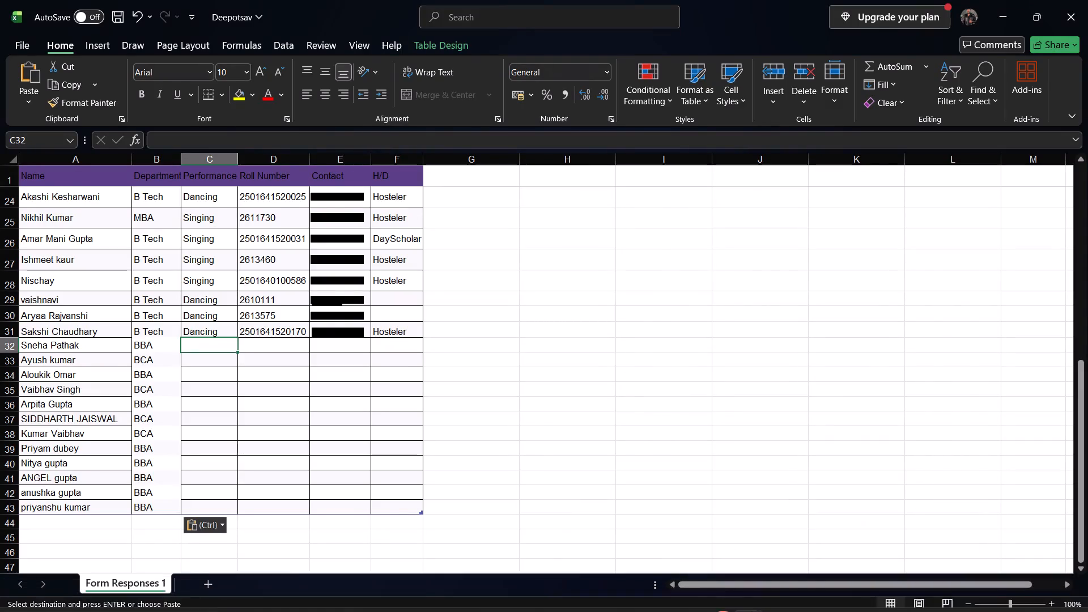
pyautogui.click(843, 546)
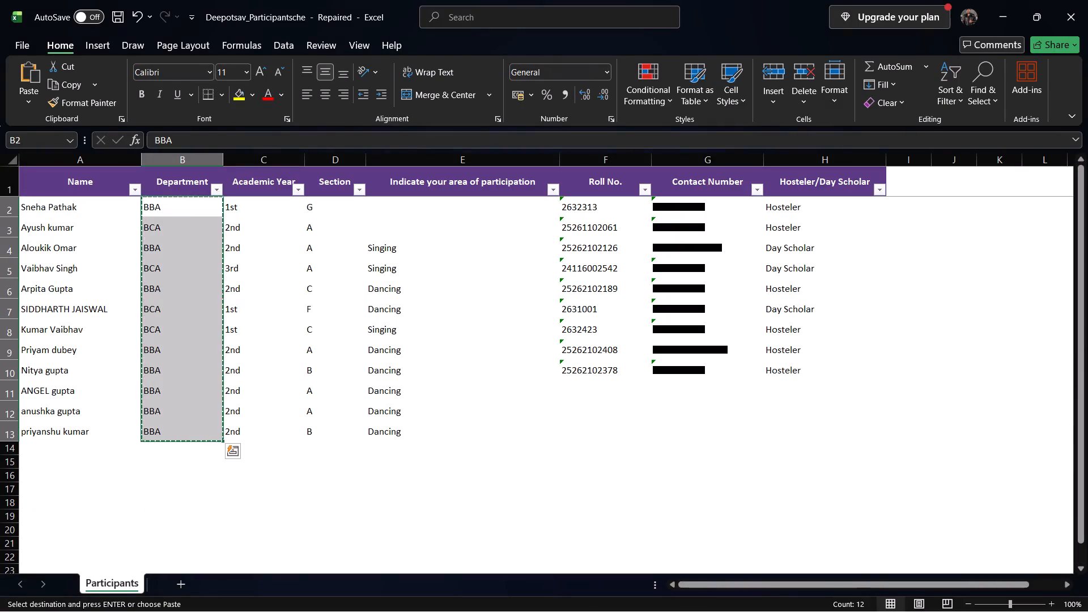
pyautogui.click(314, 199)
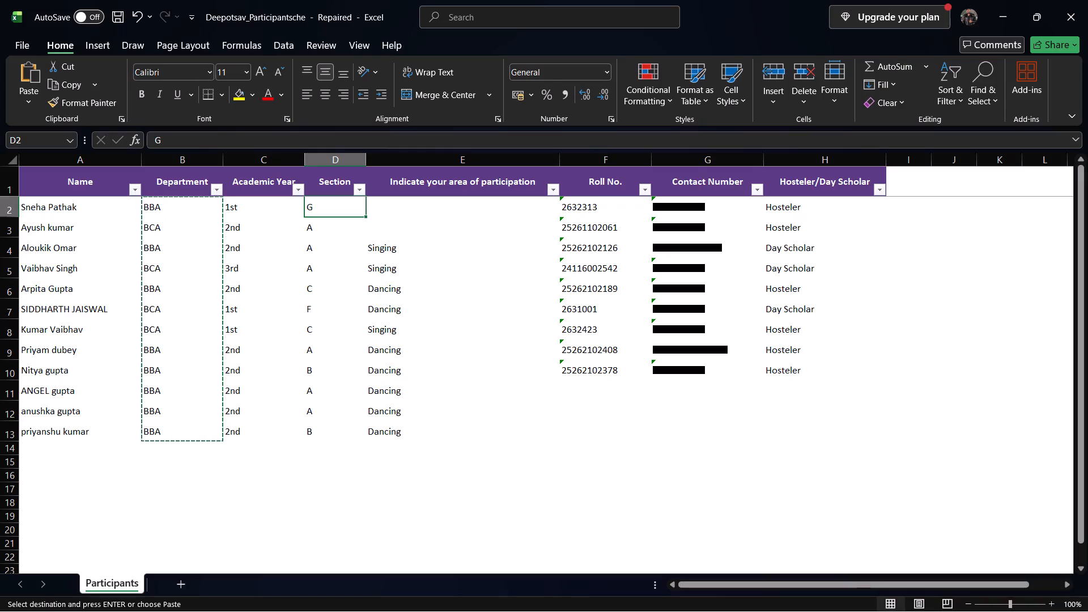
pyautogui.moveTo(379, 201); pyautogui.dragTo(403, 433)
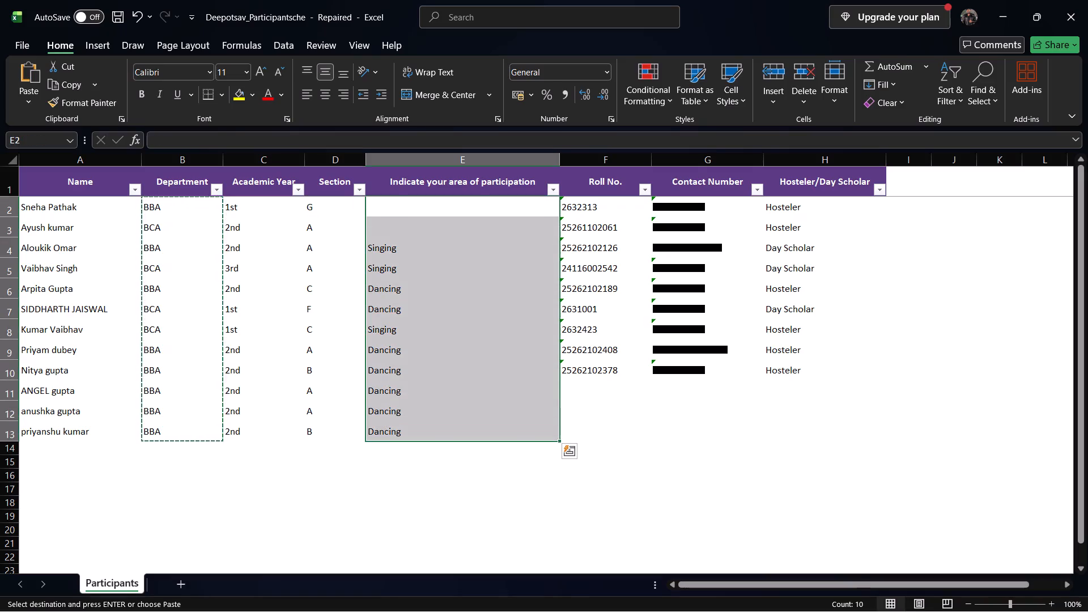
pyautogui.hotkey('ctrl', 'c')
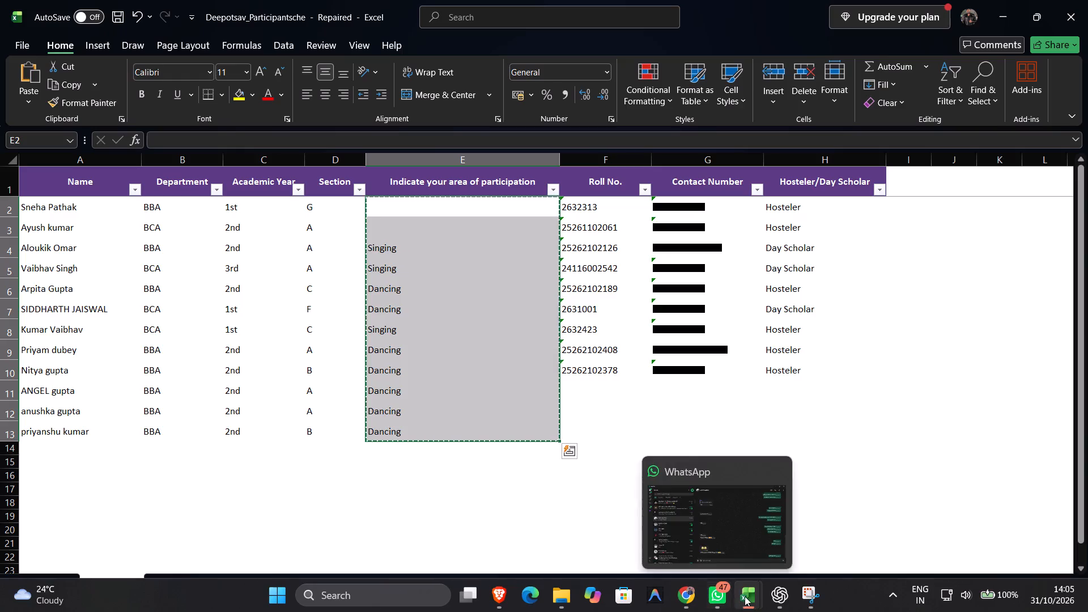
pyautogui.click(747, 533)
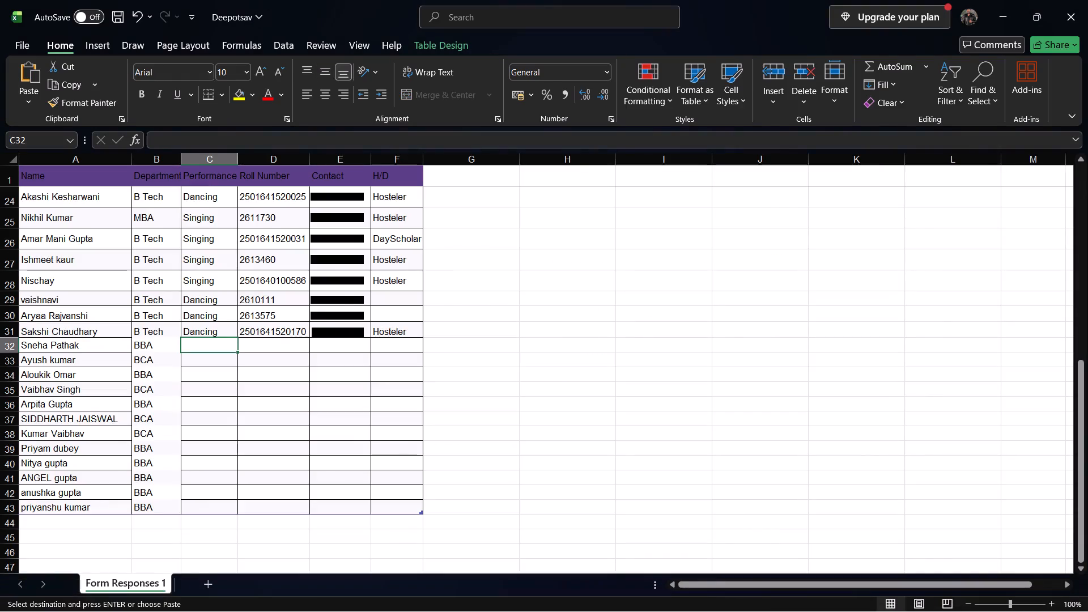
pyautogui.click(190, 348)
pyautogui.hotkey('ctrl', 'v')
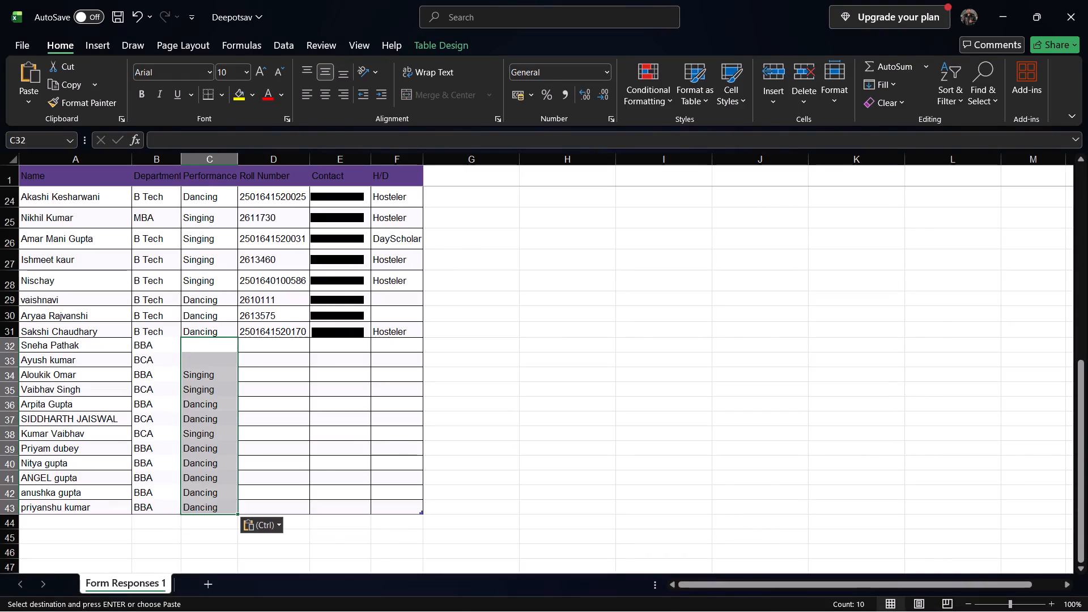
# Copy the roll numbers in F2:F10 of Deepotsav_Participantsche and paste them into the Deepotsav workbook's Roll Number column starting at D32.
pyautogui.click(273, 346)
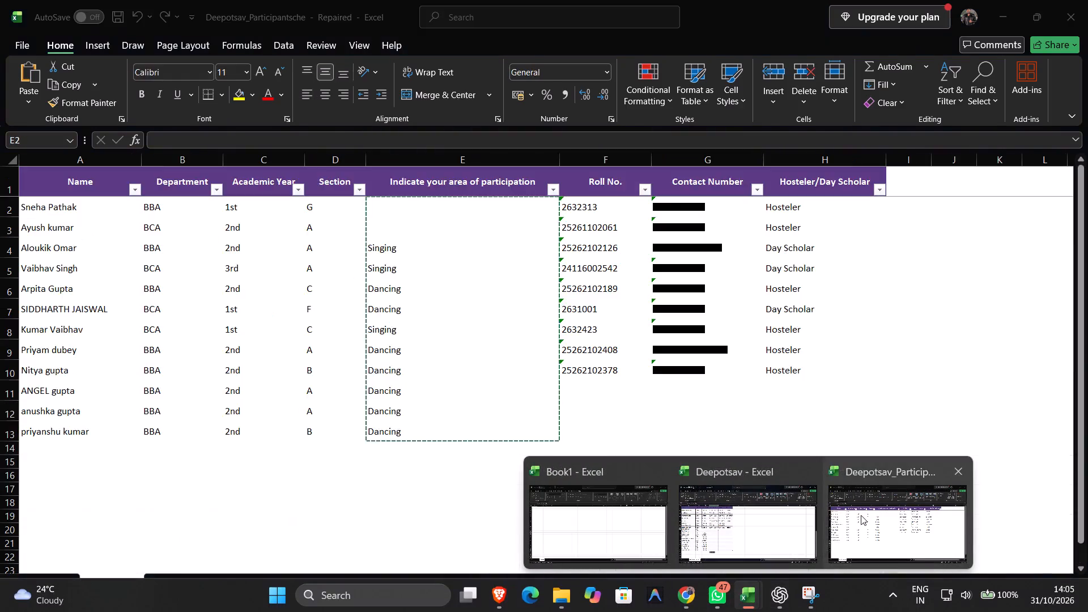
pyautogui.click(862, 515)
pyautogui.click(575, 292)
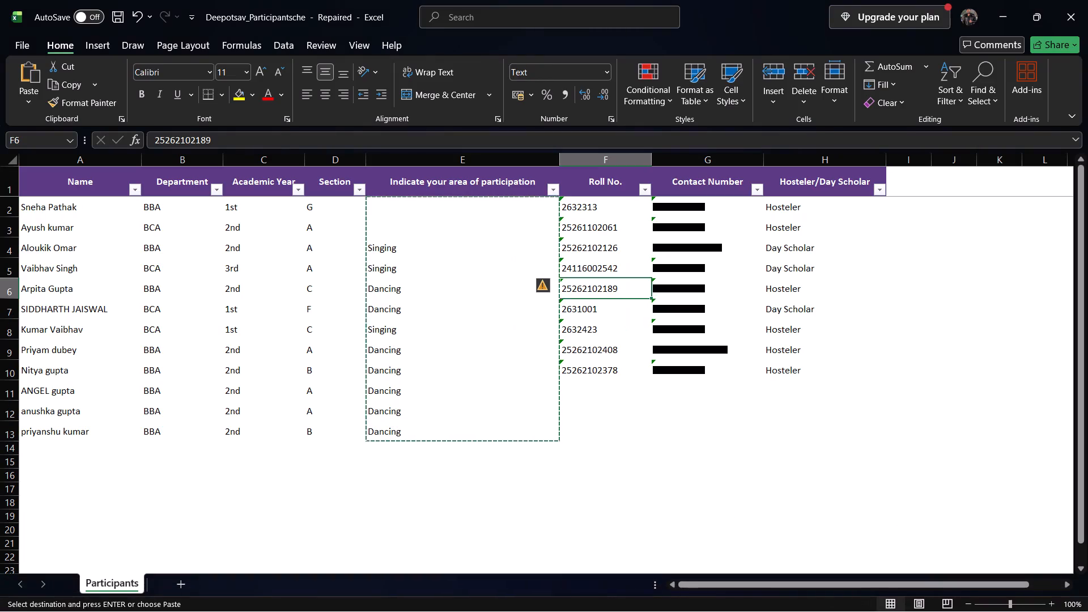
pyautogui.moveTo(576, 206); pyautogui.dragTo(596, 369)
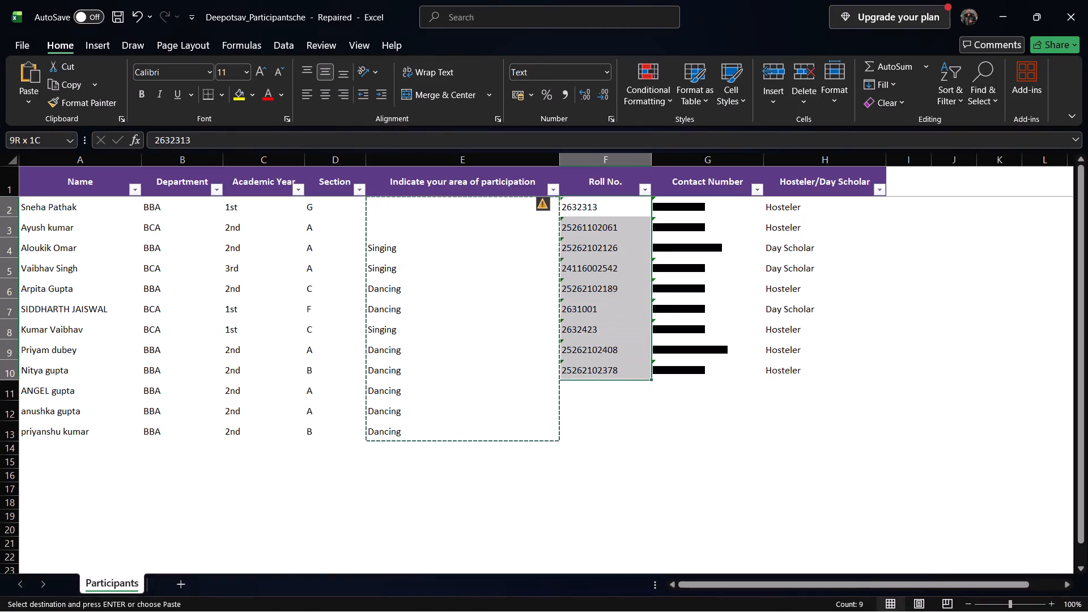
pyautogui.moveTo(596, 369); pyautogui.dragTo(596, 373)
pyautogui.hotkey('ctrl', 'c')
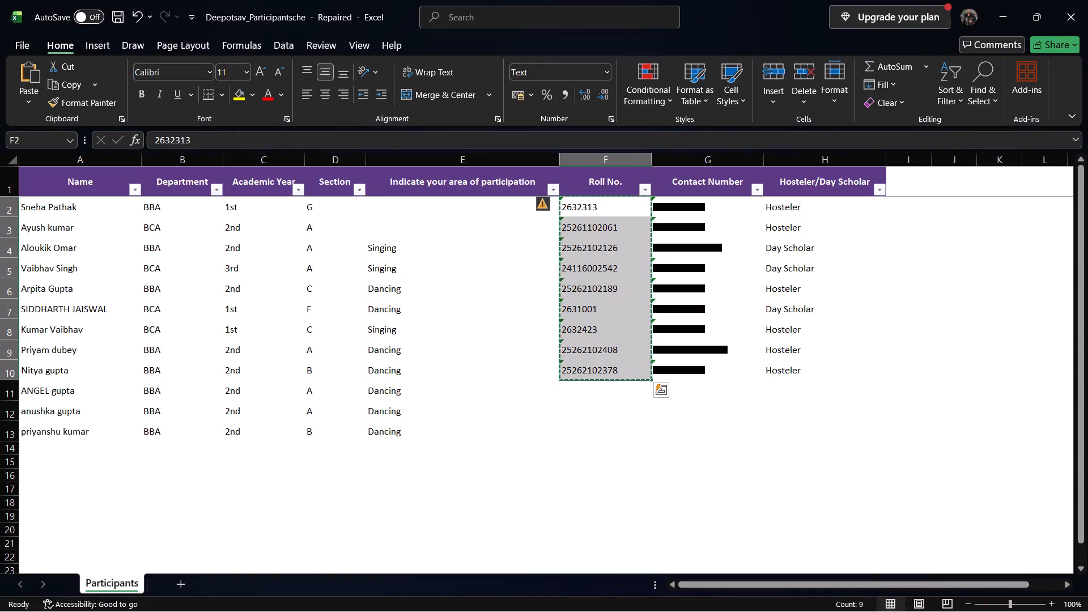
pyautogui.hotkey('ctrl', 'c')
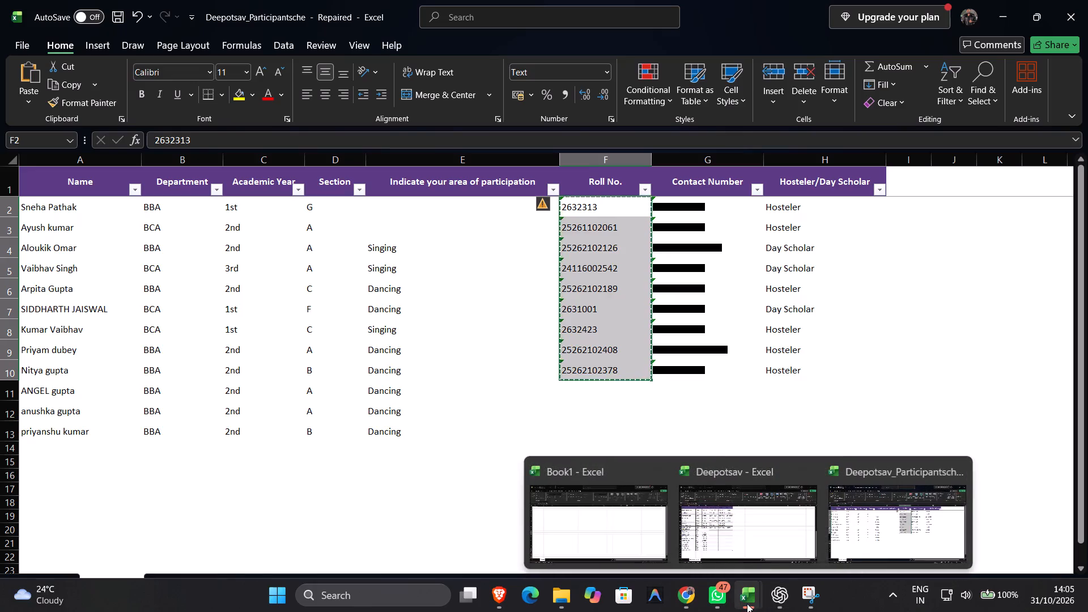
pyautogui.click(777, 520)
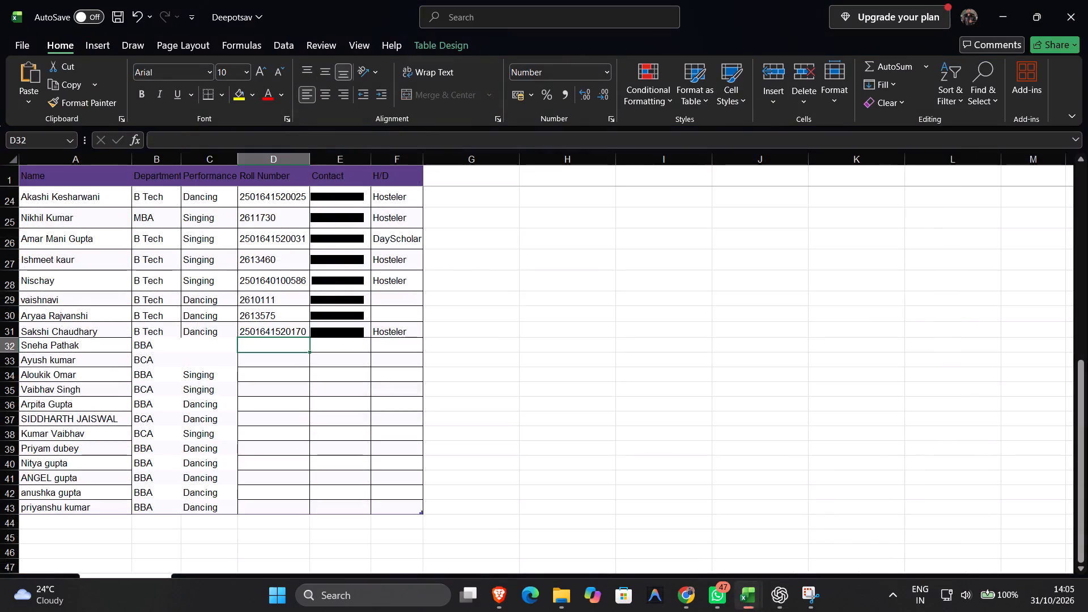
pyautogui.click(270, 344)
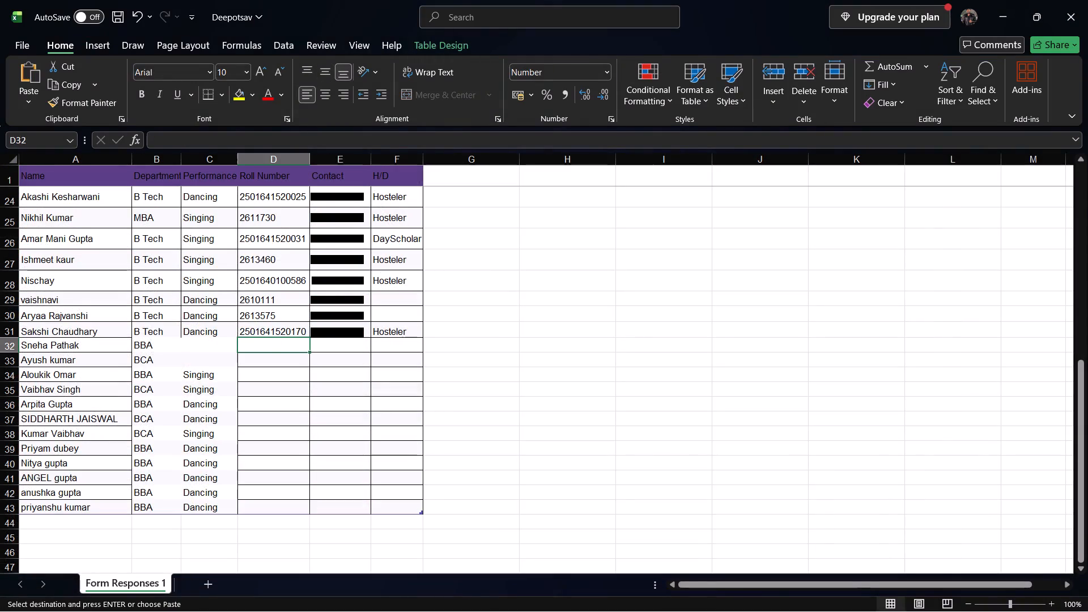
pyautogui.hotkey('ctrl', 'v')
pyautogui.click(562, 411)
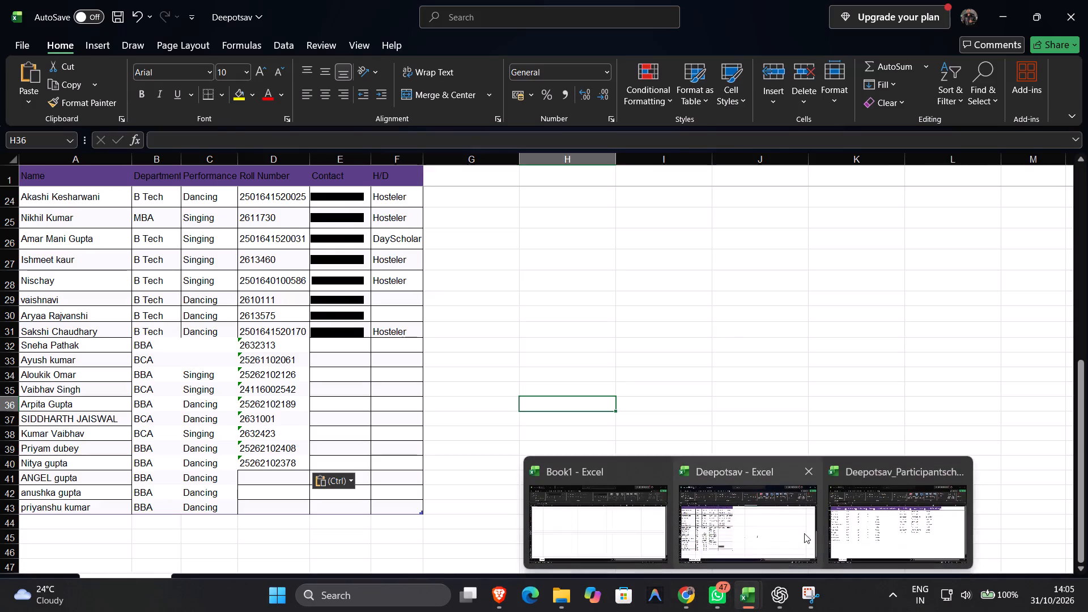
# Copy the contact numbers in G2:G10 of Deepotsav_Participantsche and paste them into the Deepotsav workbook's Contact column starting at E32.
pyautogui.click(773, 532)
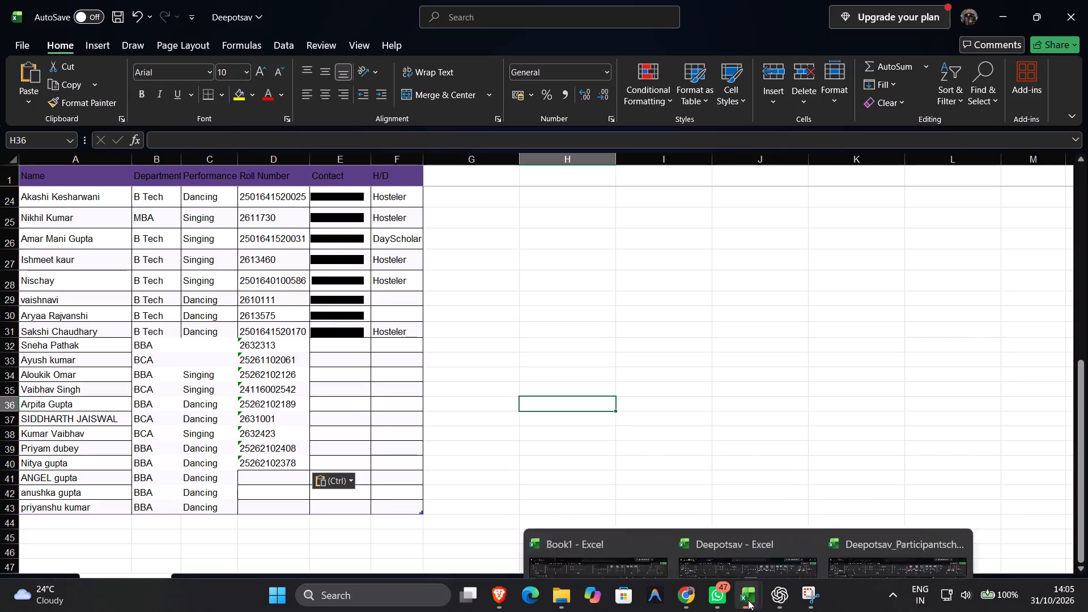
pyautogui.click(902, 541)
pyautogui.click(669, 457)
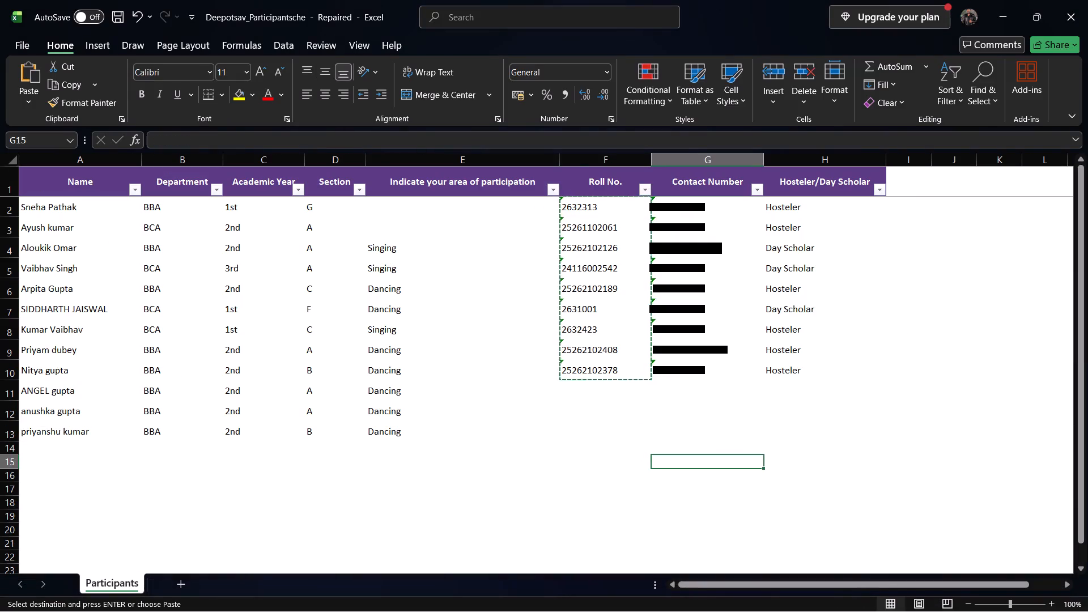
pyautogui.moveTo(727, 371); pyautogui.dragTo(679, 232)
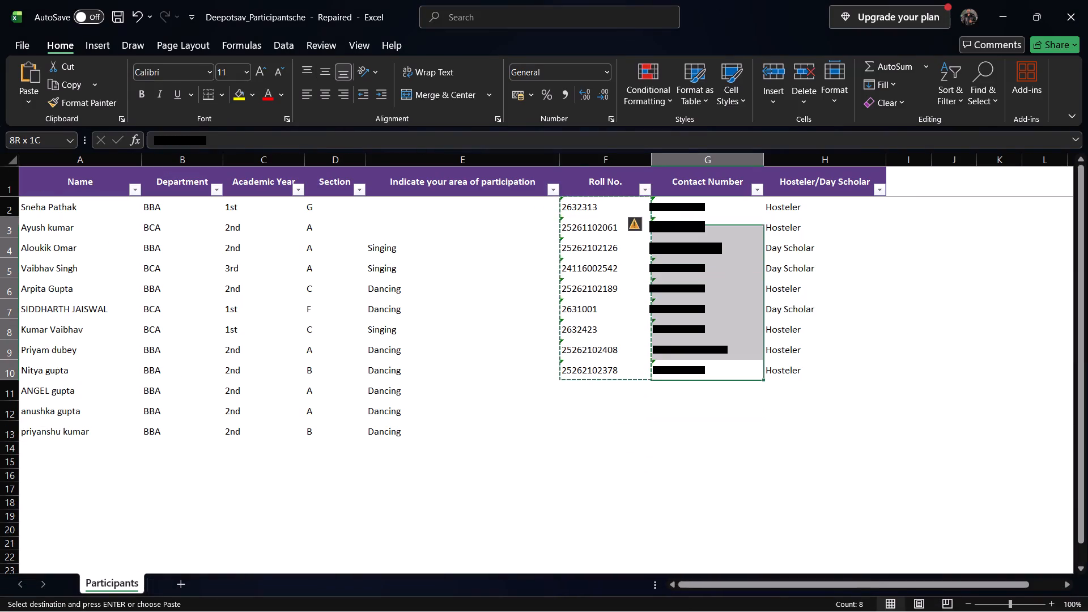
pyautogui.moveTo(679, 232); pyautogui.dragTo(670, 209)
pyautogui.click(671, 219)
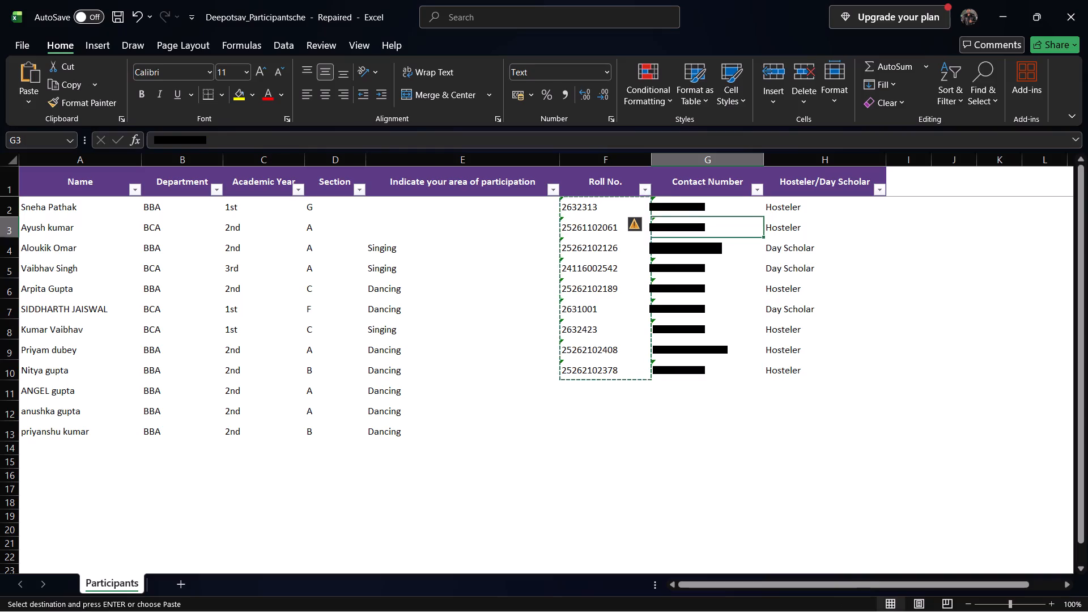
pyautogui.moveTo(668, 202); pyautogui.dragTo(699, 380)
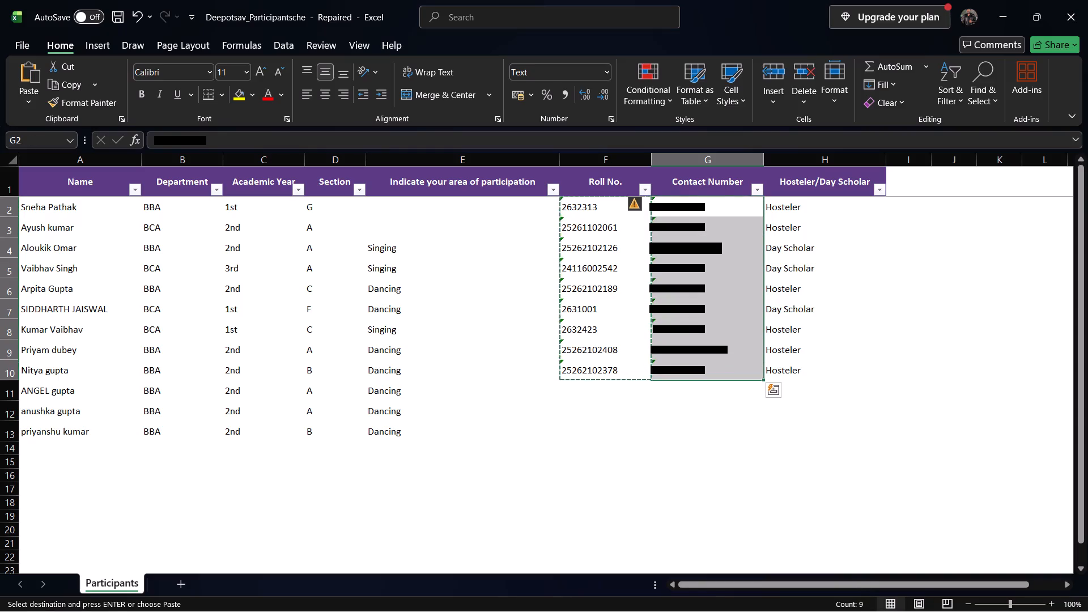
pyautogui.hotkey('ctrl', 'c')
pyautogui.hotkey('ctrl', 'c')
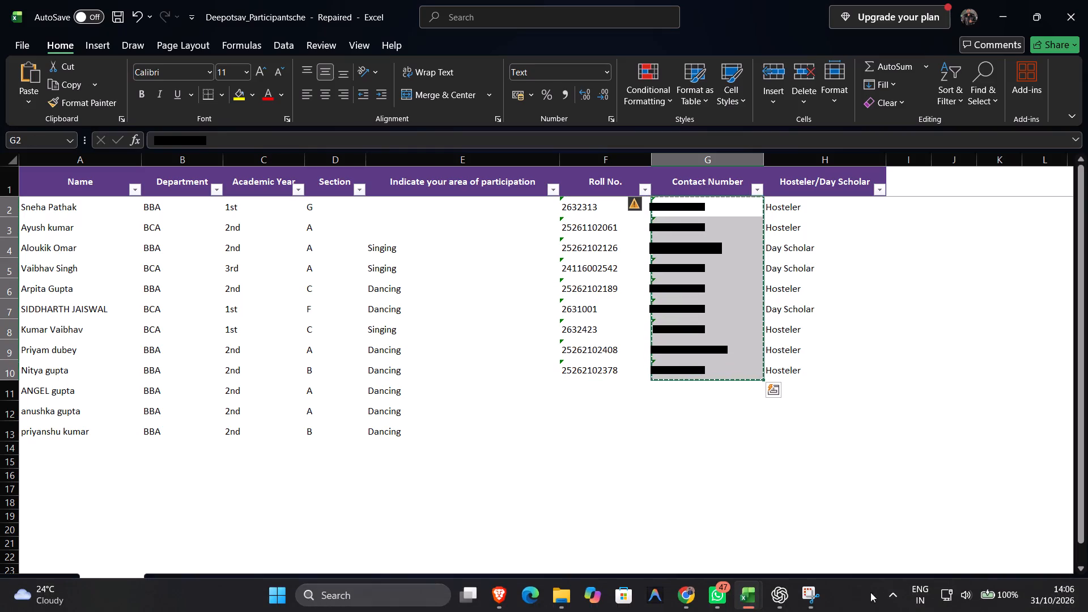
pyautogui.click(809, 599)
pyautogui.click(809, 599)
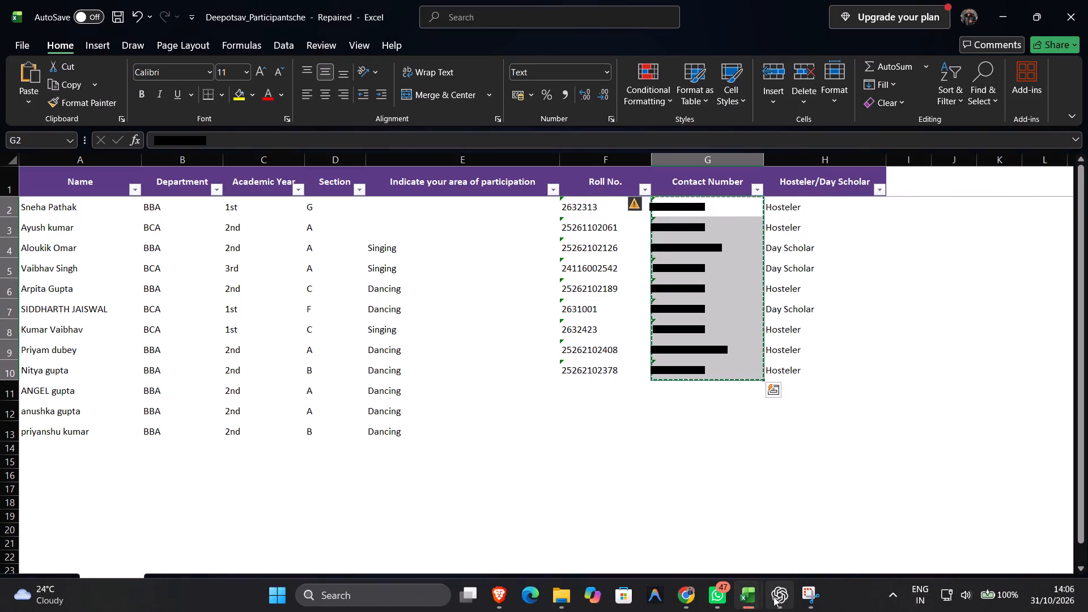
pyautogui.click(887, 502)
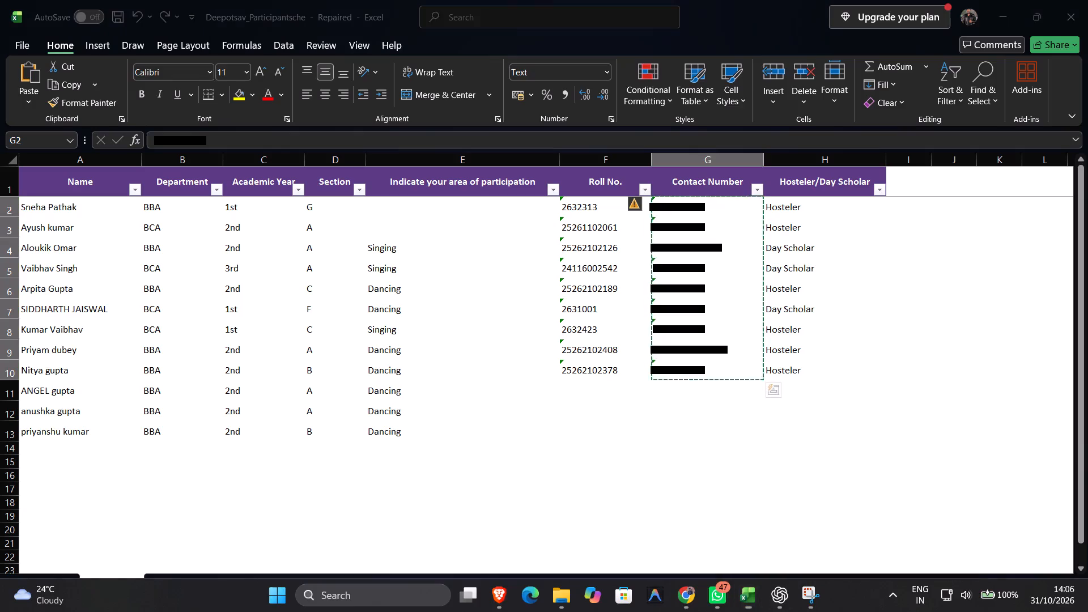
pyautogui.click(745, 512)
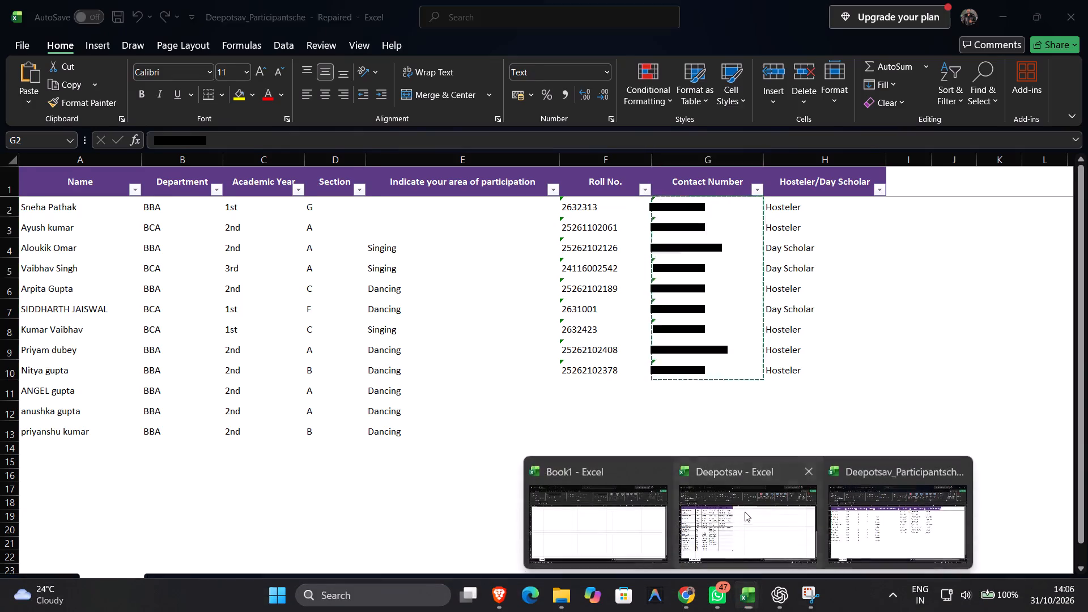
pyautogui.click(342, 345)
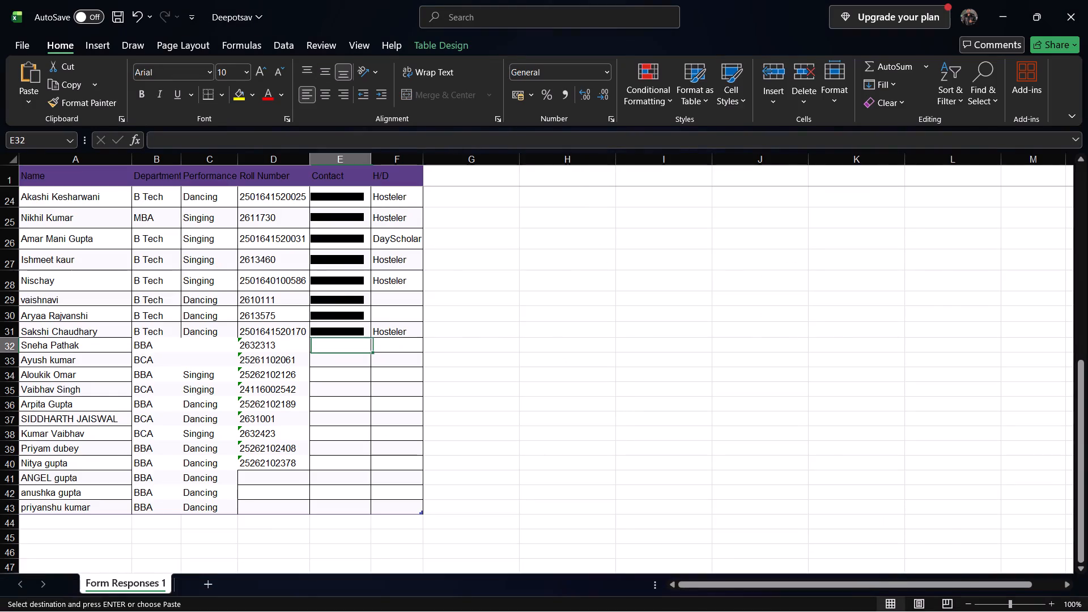
pyautogui.hotkey('ctrl', 'v')
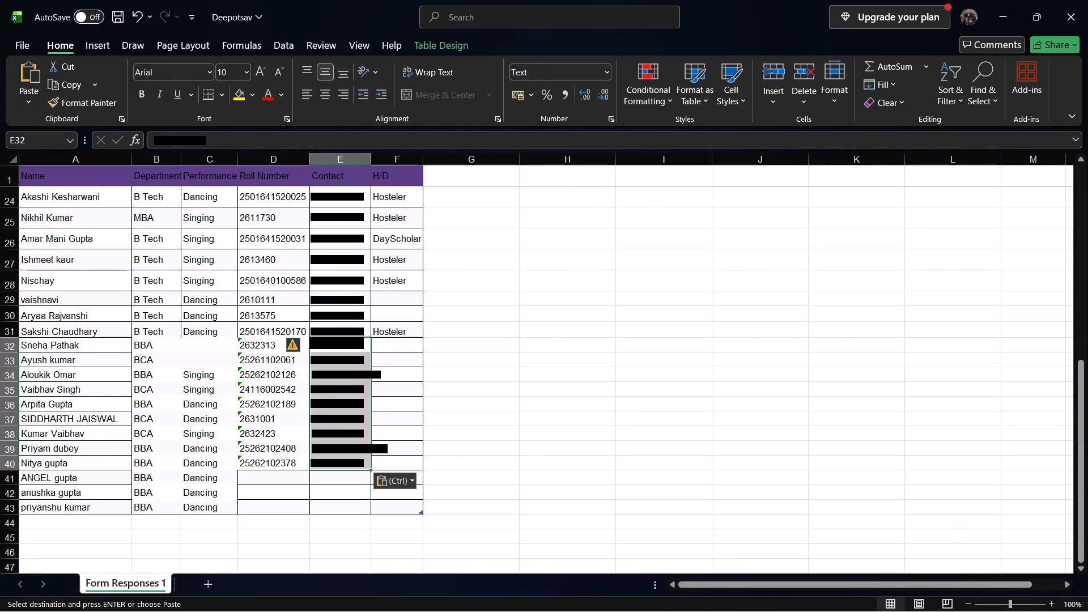
pyautogui.click(558, 377)
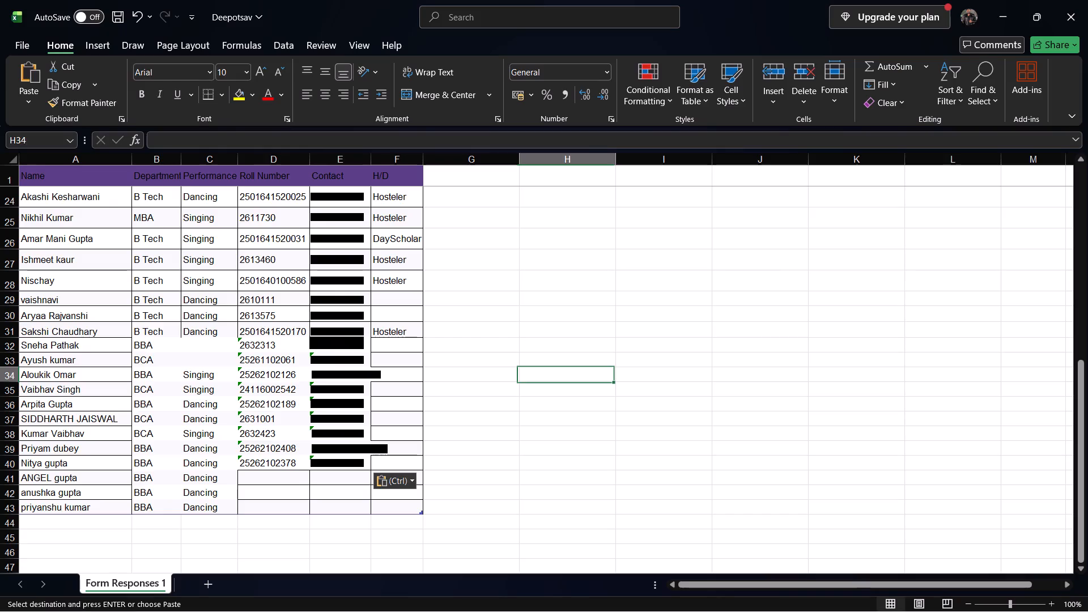
# Delete the extra leading characters from the overlong contact number in cell E34.
pyautogui.click(343, 377)
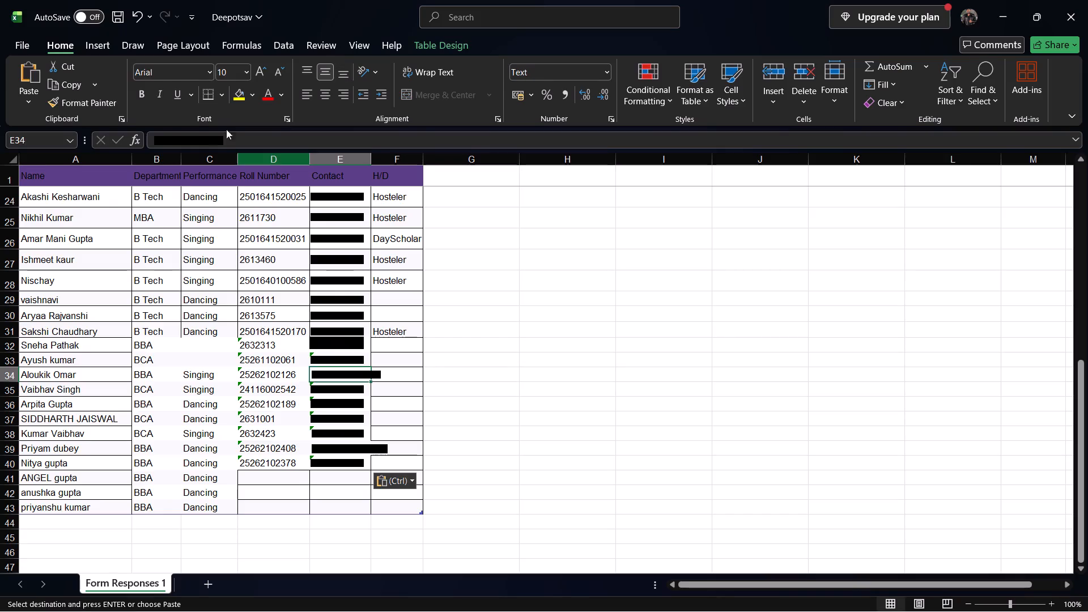
pyautogui.moveTo(173, 138); pyautogui.dragTo(133, 131)
pyautogui.press('BackSpace')
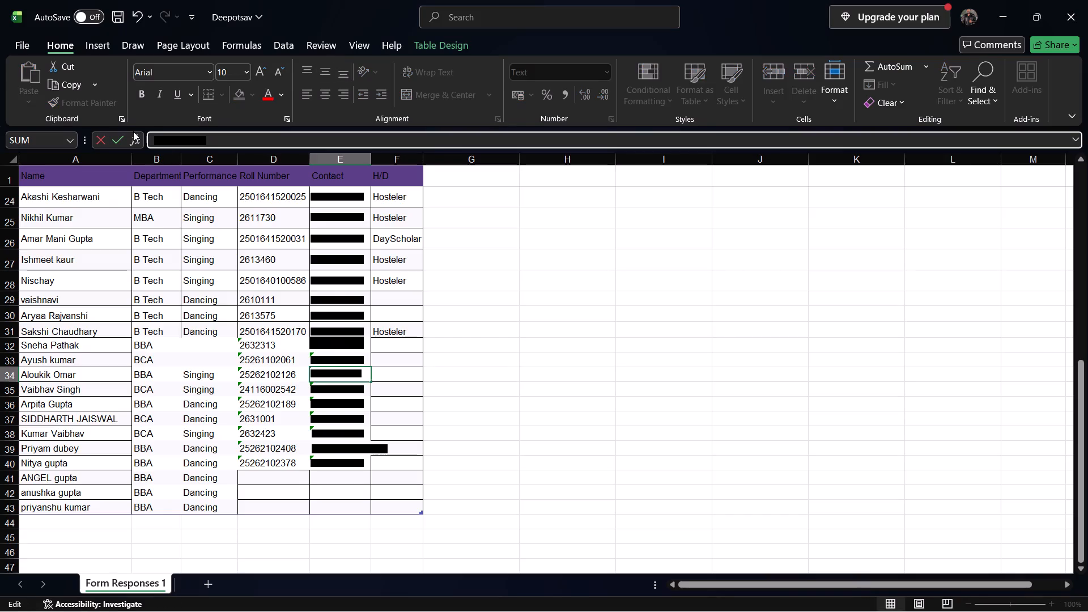
# Delete the extra leading characters from the overlong contact number in cell E39.
pyautogui.click(327, 449)
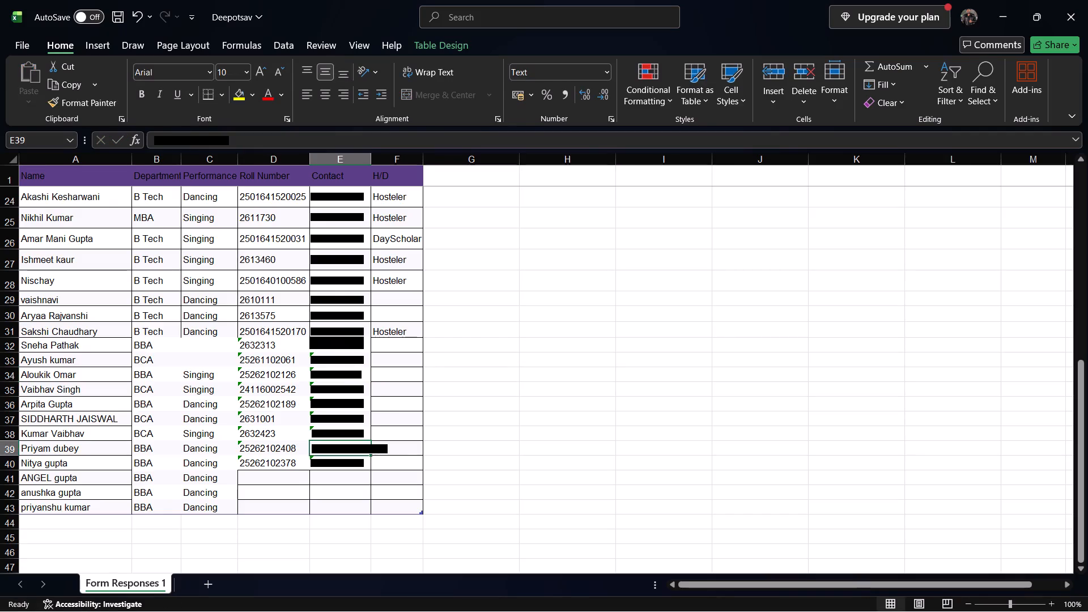
pyautogui.click(172, 140)
pyautogui.moveTo(172, 140); pyautogui.dragTo(132, 138)
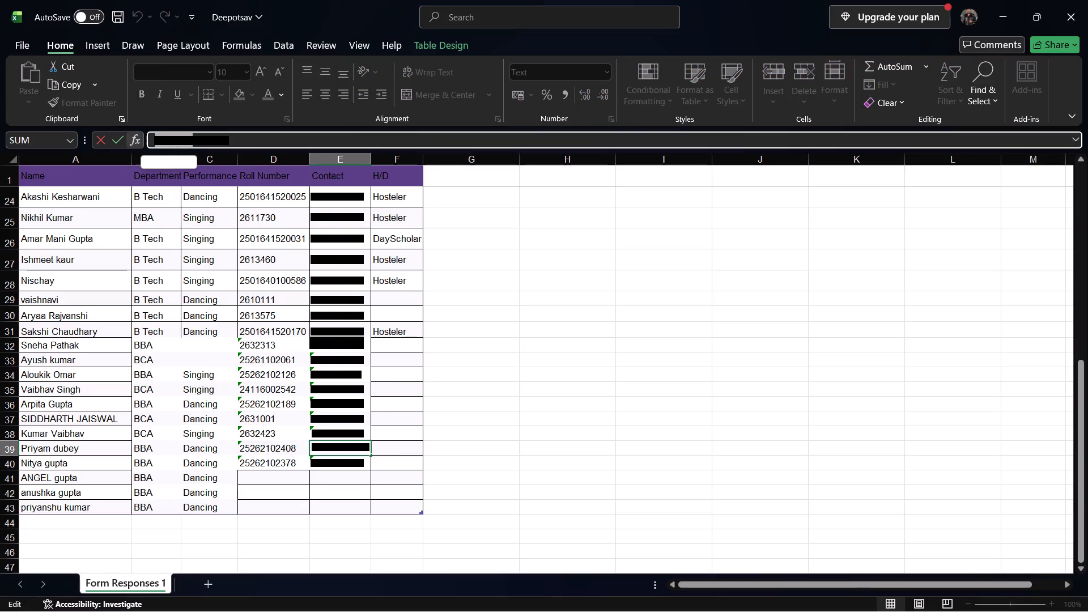
pyautogui.click(172, 140)
pyautogui.press('BackSpace')
pyautogui.press('BackSpace')
pyautogui.press('BackSpace')
pyautogui.press('BackSpace')
pyautogui.press('BackSpace')
pyautogui.press('BackSpace')
pyautogui.press('BackSpace')
pyautogui.press('BackSpace')
pyautogui.press('BackSpace')
pyautogui.press('BackSpace')
pyautogui.press('BackSpace')
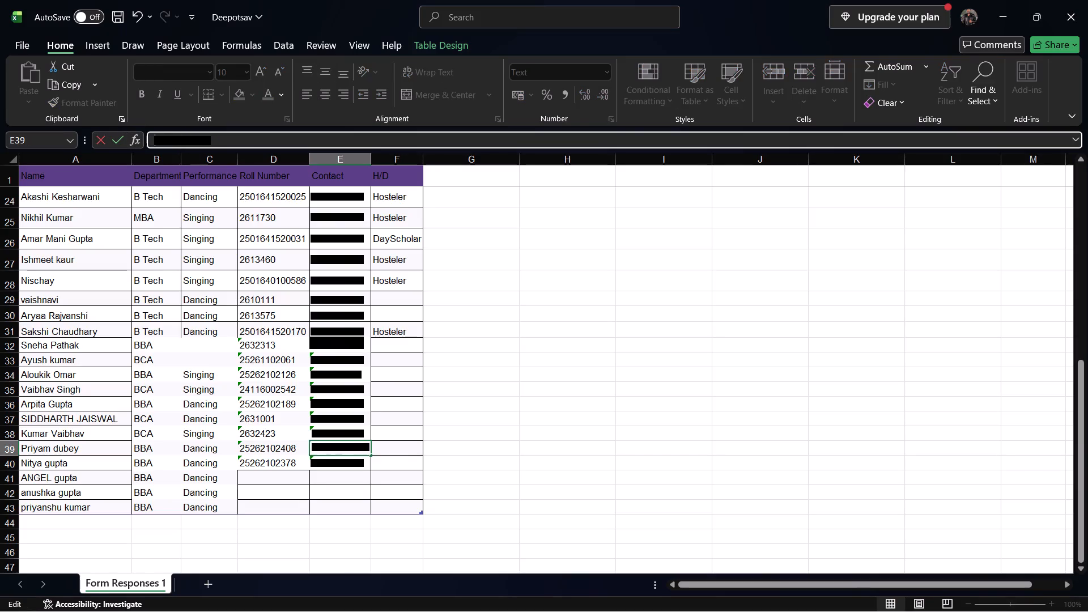
pyautogui.click(497, 414)
# Copy the Hosteler/Day Scholar entries in H2:H13 of Deepotsav_Participantsche and paste them into the Deepotsav workbook's H/D column starting at F32.
pyautogui.click(387, 342)
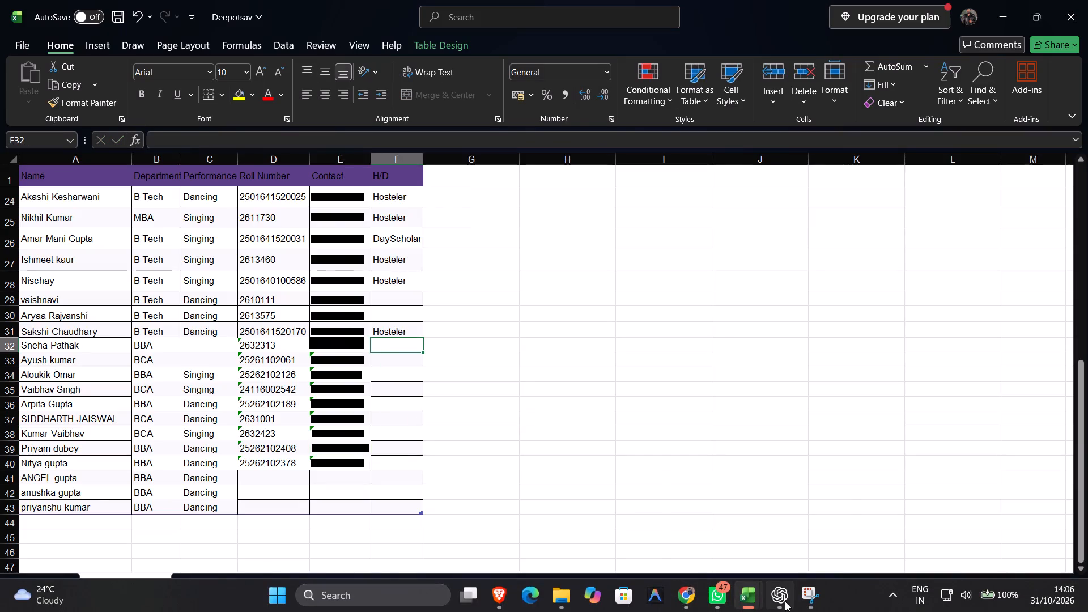
pyautogui.click(780, 494)
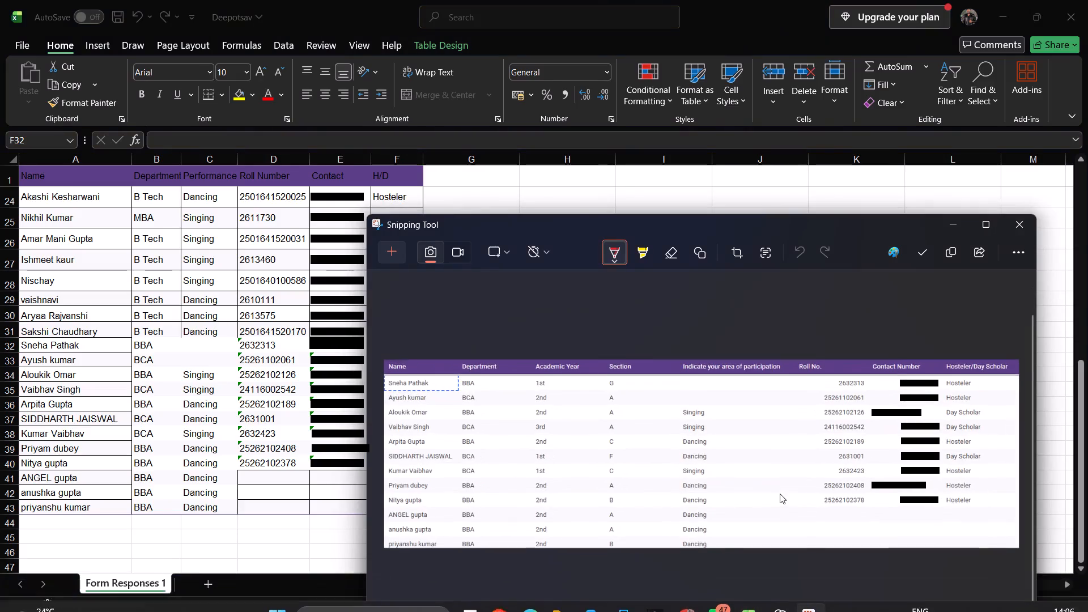
pyautogui.click(866, 513)
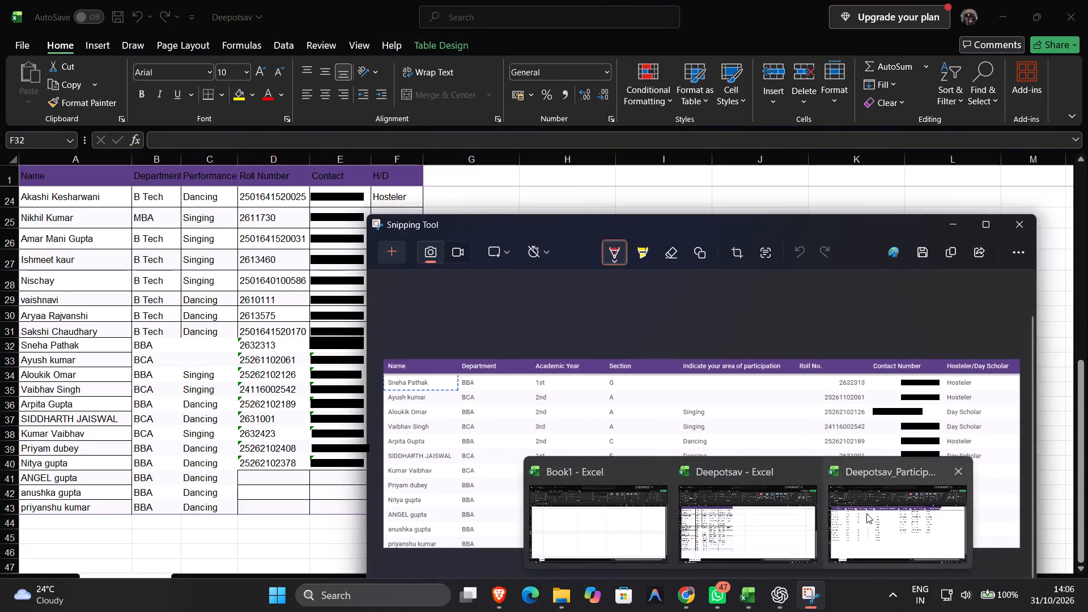
pyautogui.click(796, 377)
pyautogui.moveTo(796, 377); pyautogui.dragTo(793, 352)
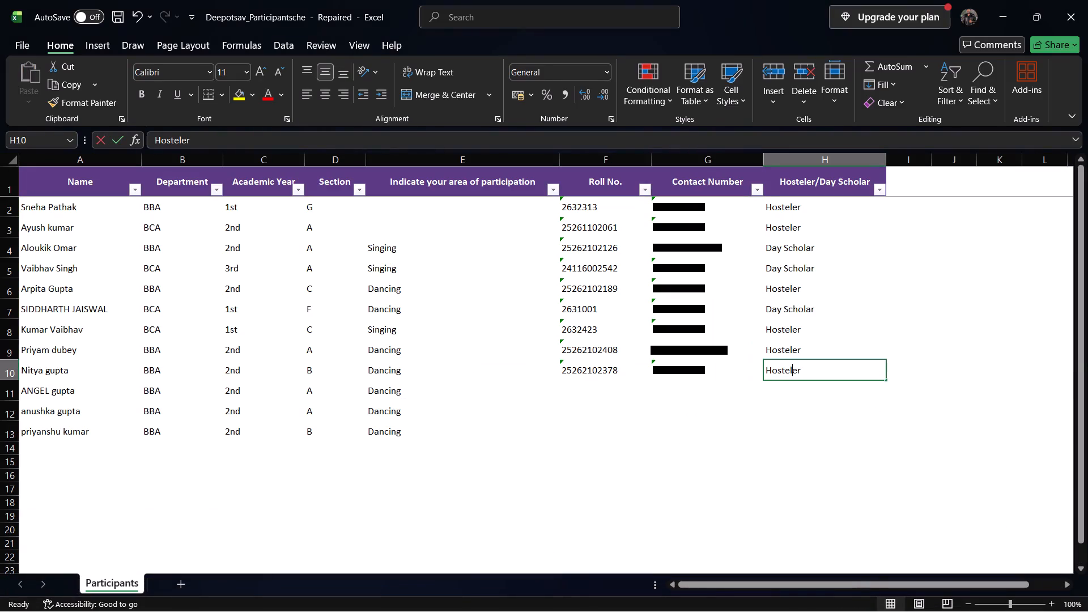
pyautogui.moveTo(793, 352); pyautogui.dragTo(777, 273)
pyautogui.click(781, 205)
pyautogui.moveTo(781, 205); pyautogui.dragTo(813, 267)
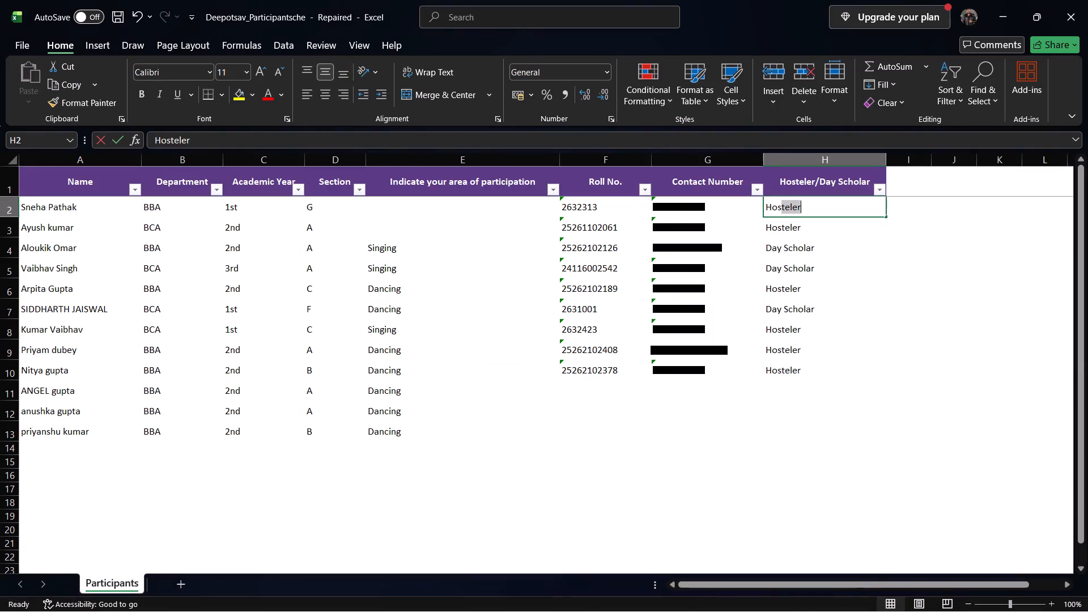
pyautogui.moveTo(813, 267); pyautogui.dragTo(830, 354)
pyautogui.click(805, 253)
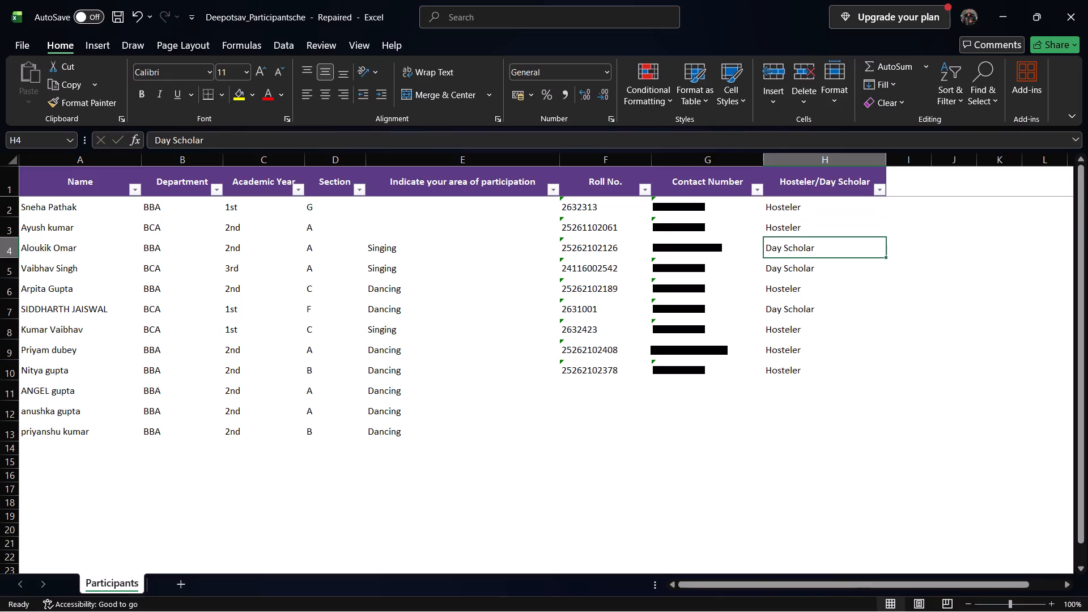
pyautogui.moveTo(786, 207); pyautogui.dragTo(831, 384)
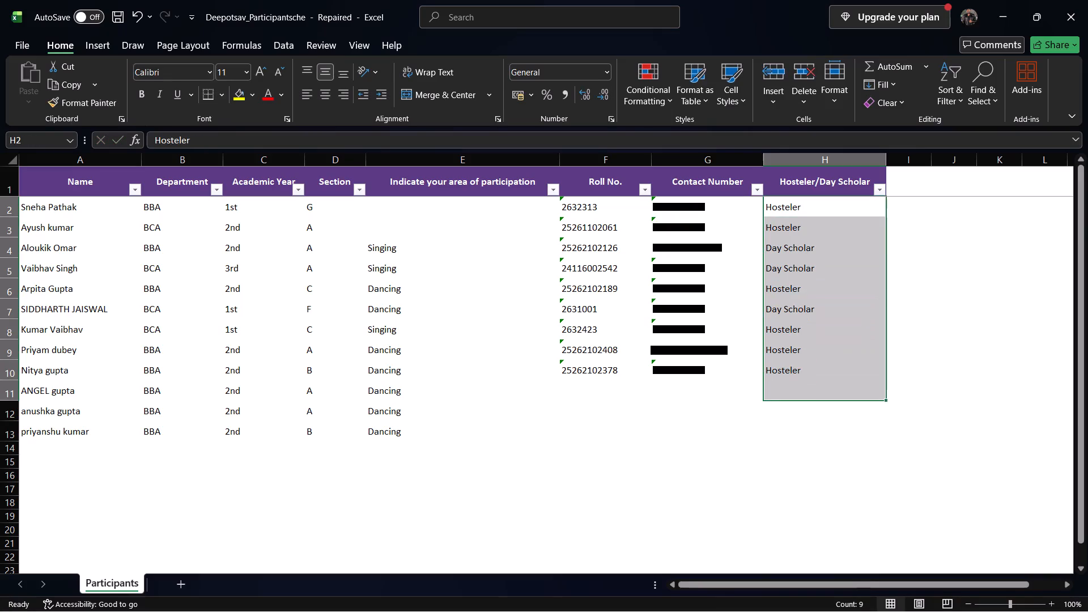
pyautogui.click(821, 341)
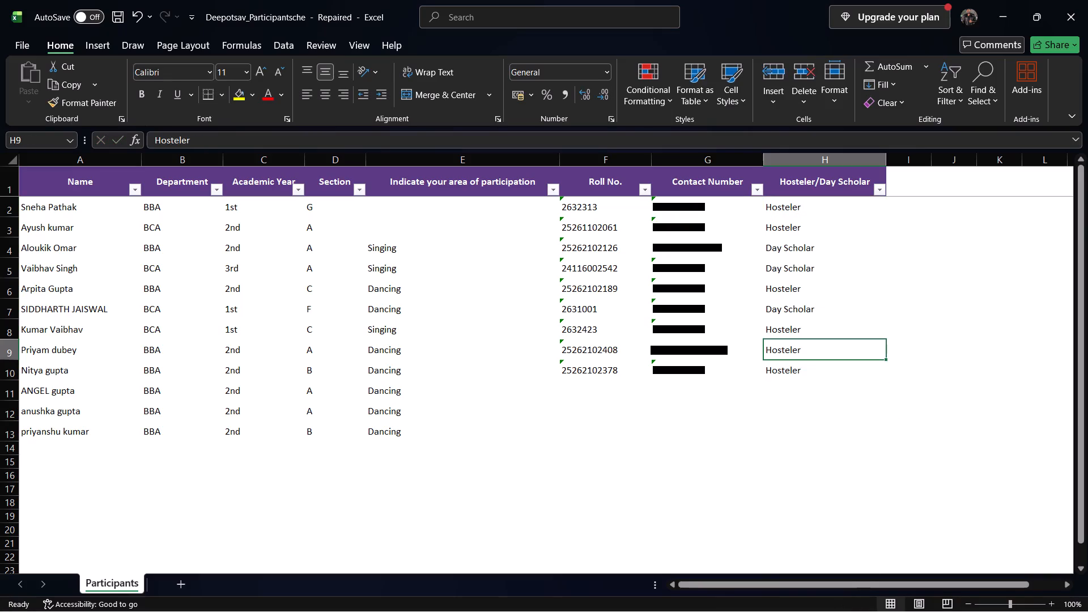
pyautogui.moveTo(776, 209); pyautogui.dragTo(811, 443)
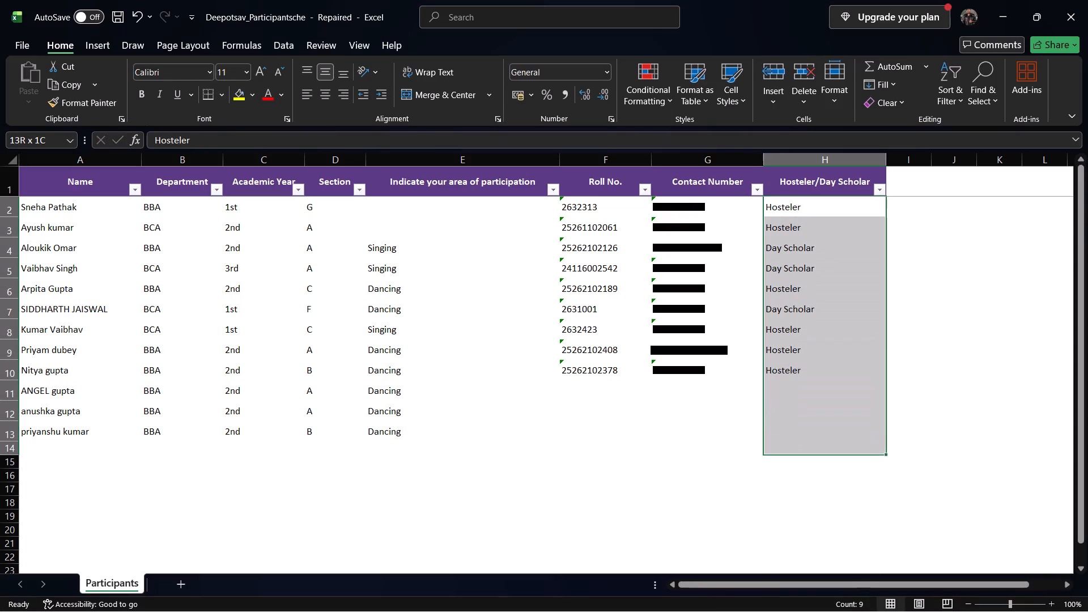
pyautogui.moveTo(811, 443); pyautogui.dragTo(811, 434)
pyautogui.hotkey('ctrl', 'c')
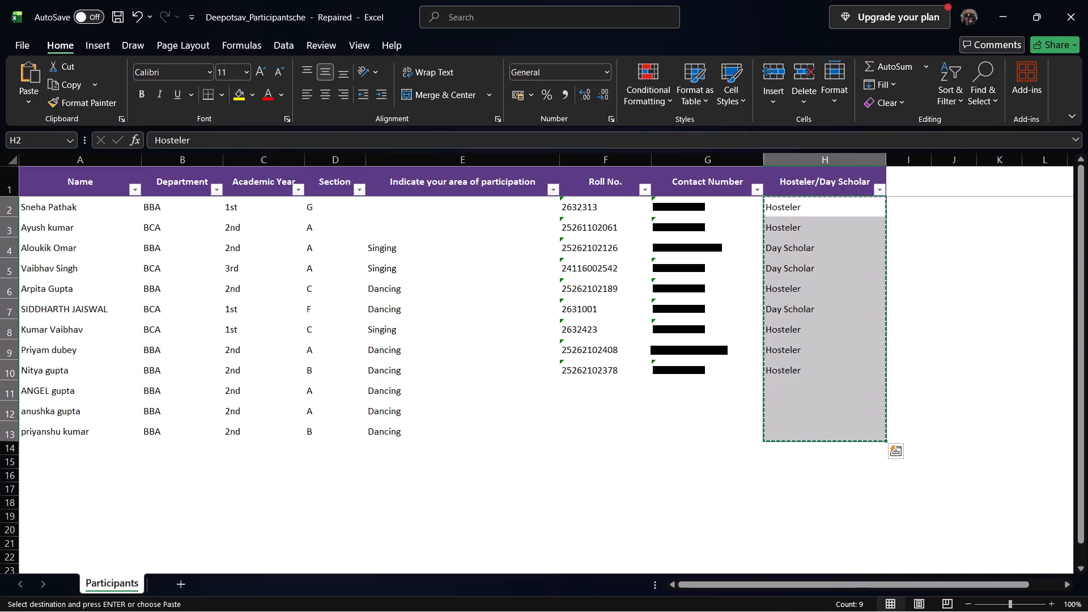
pyautogui.hotkey('ctrl', 'c')
pyautogui.hotkey('ctrl', 'x')
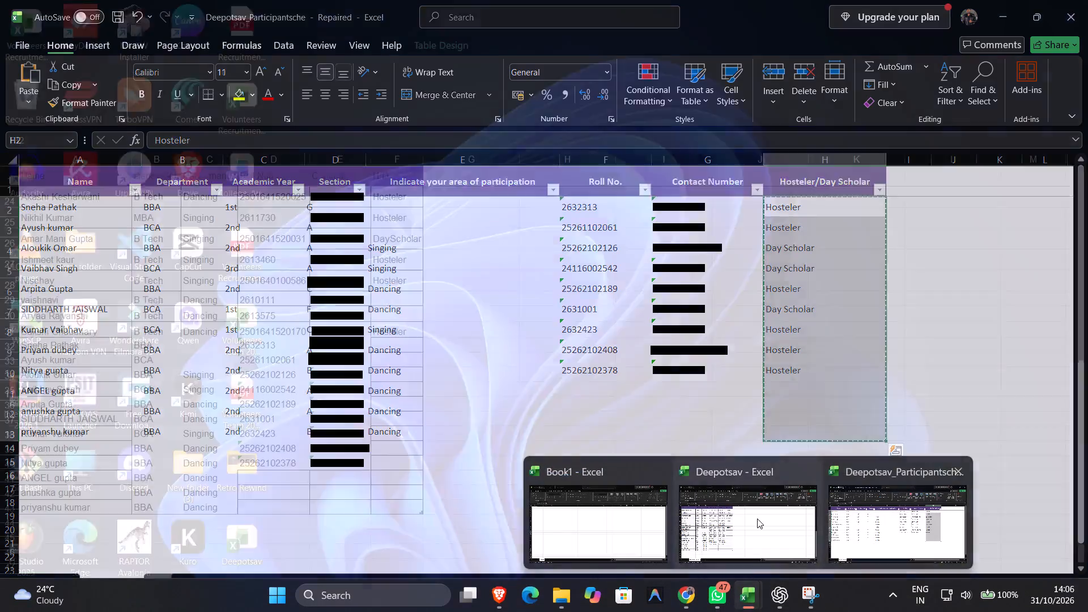
pyautogui.click(756, 518)
pyautogui.click(399, 347)
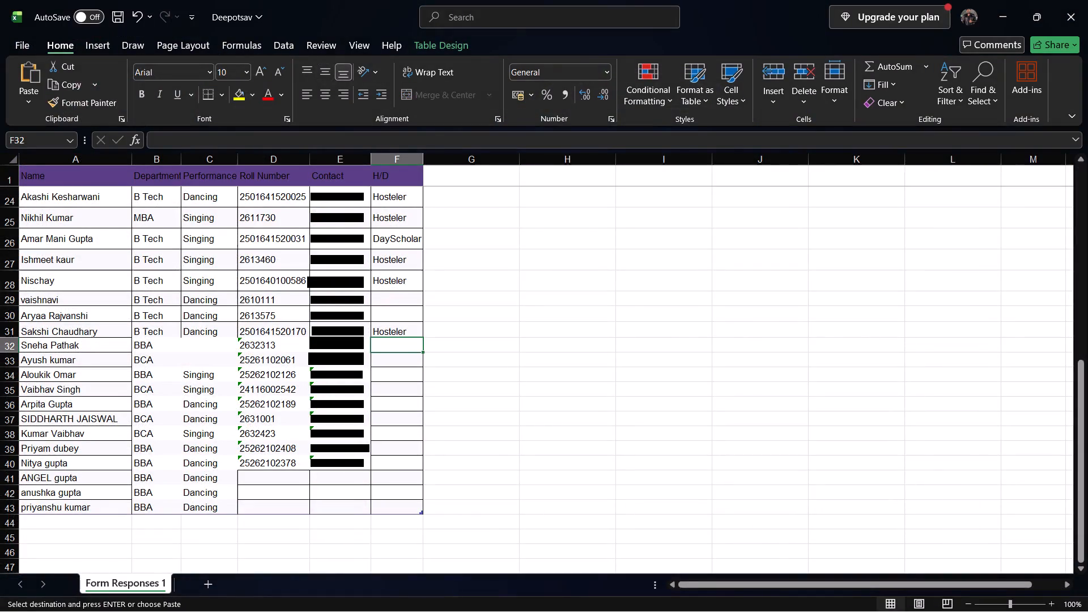
pyautogui.hotkey('ctrl', 'v')
pyautogui.click(508, 380)
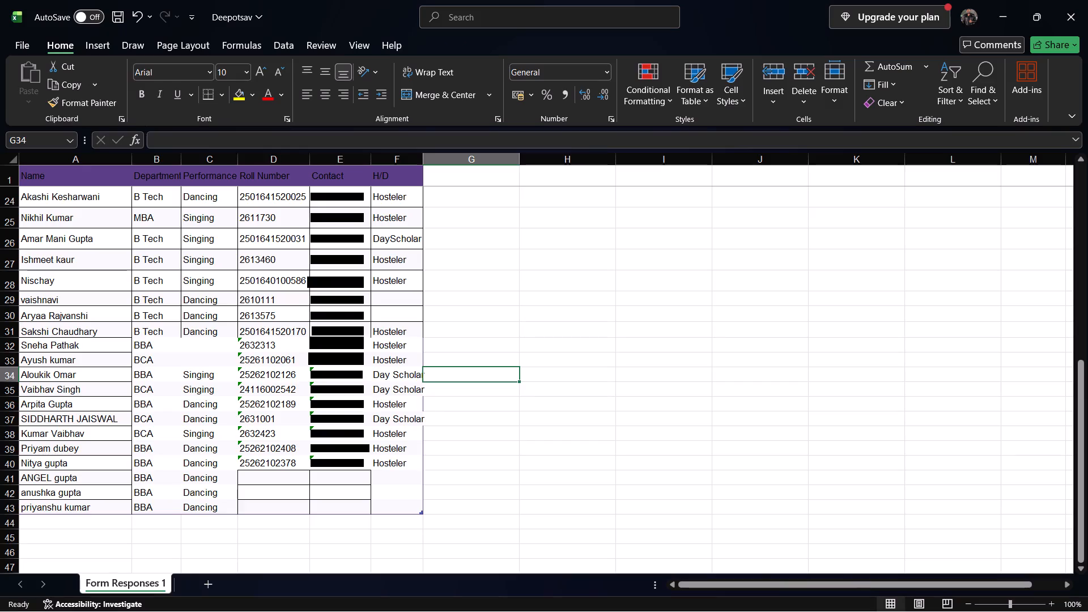
pyautogui.click(501, 527)
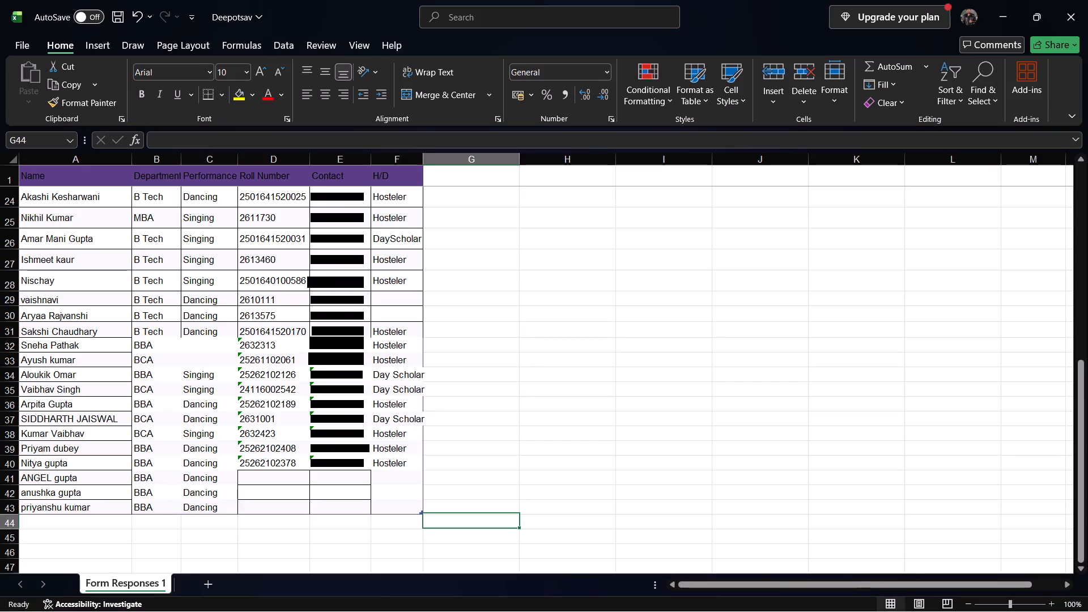
# Apply outline borders and inside horizontal and vertical borders to the cell range A31:F43.
pyautogui.click(283, 355)
pyautogui.moveTo(63, 328); pyautogui.dragTo(158, 341)
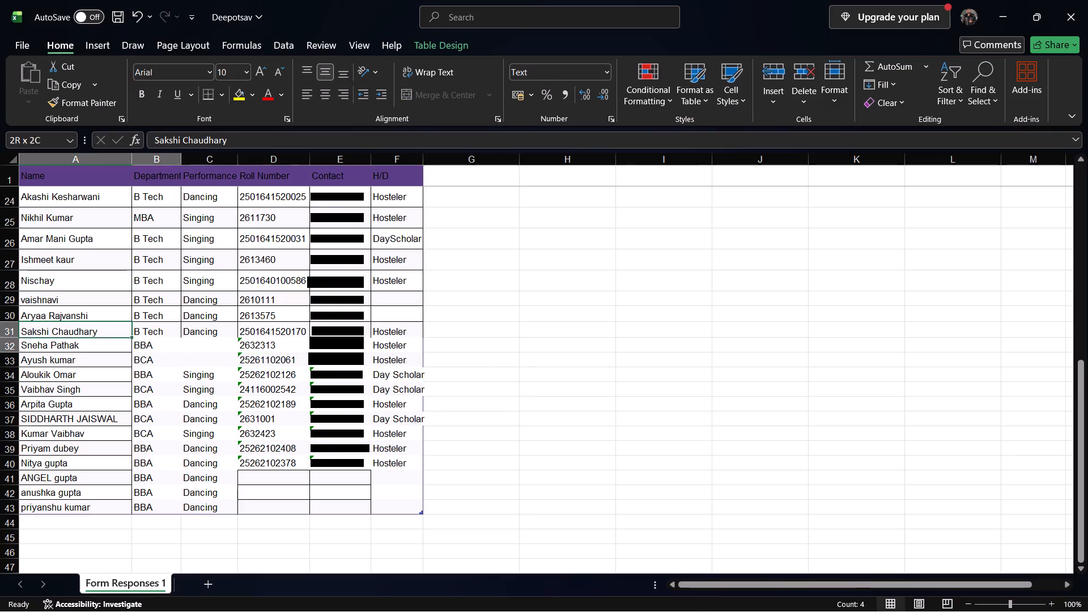
pyautogui.moveTo(158, 341); pyautogui.dragTo(419, 501)
pyautogui.rightClick(277, 410)
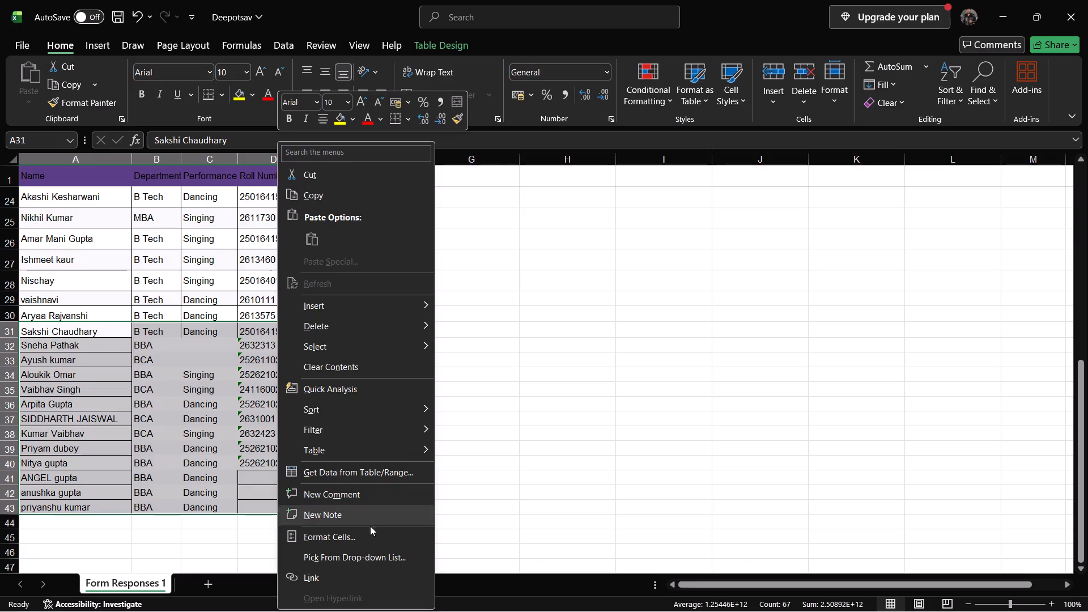
pyautogui.click(364, 537)
pyautogui.click(391, 284)
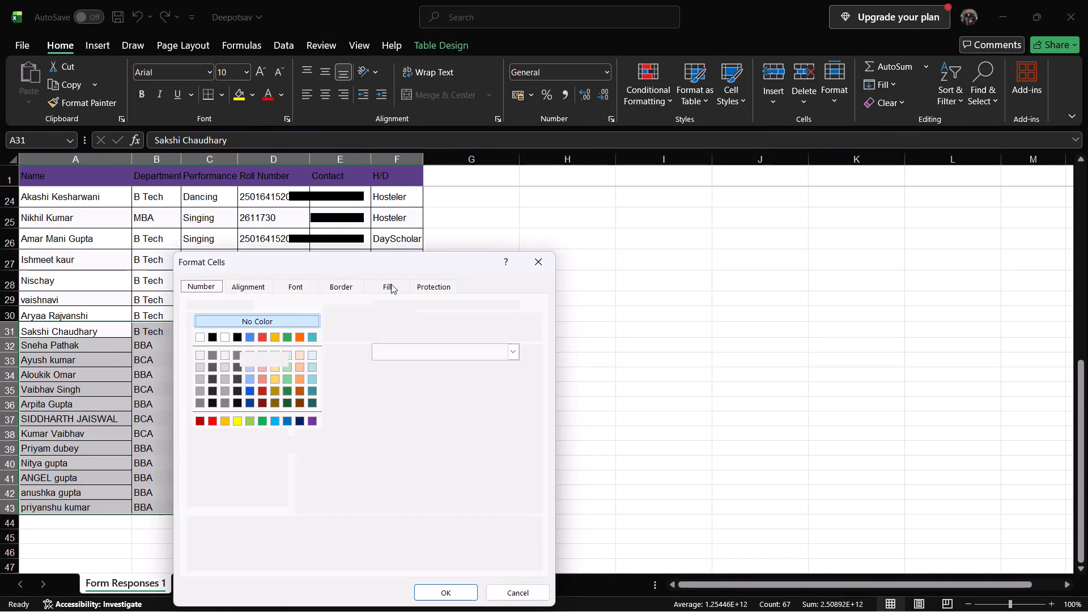
pyautogui.click(346, 281)
pyautogui.click(382, 322)
pyautogui.click(300, 415)
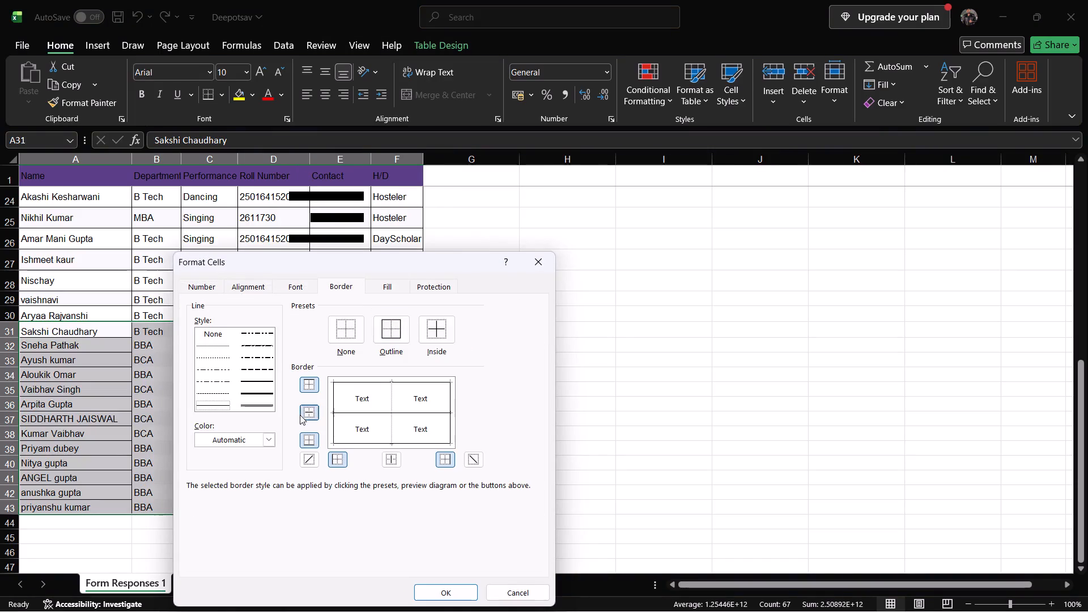
pyautogui.click(398, 456)
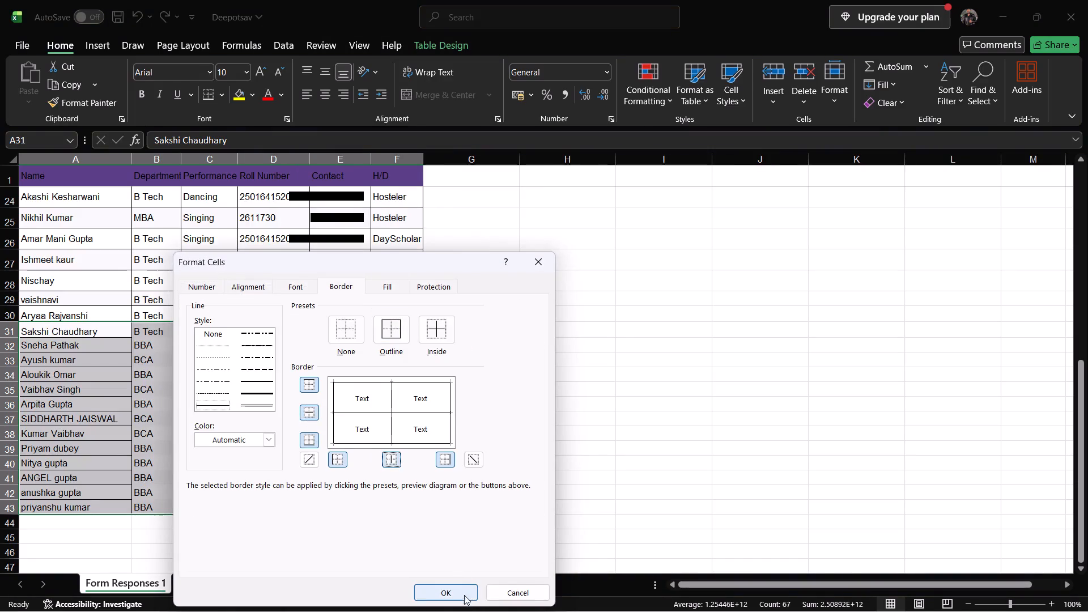
pyautogui.click(461, 589)
pyautogui.click(525, 470)
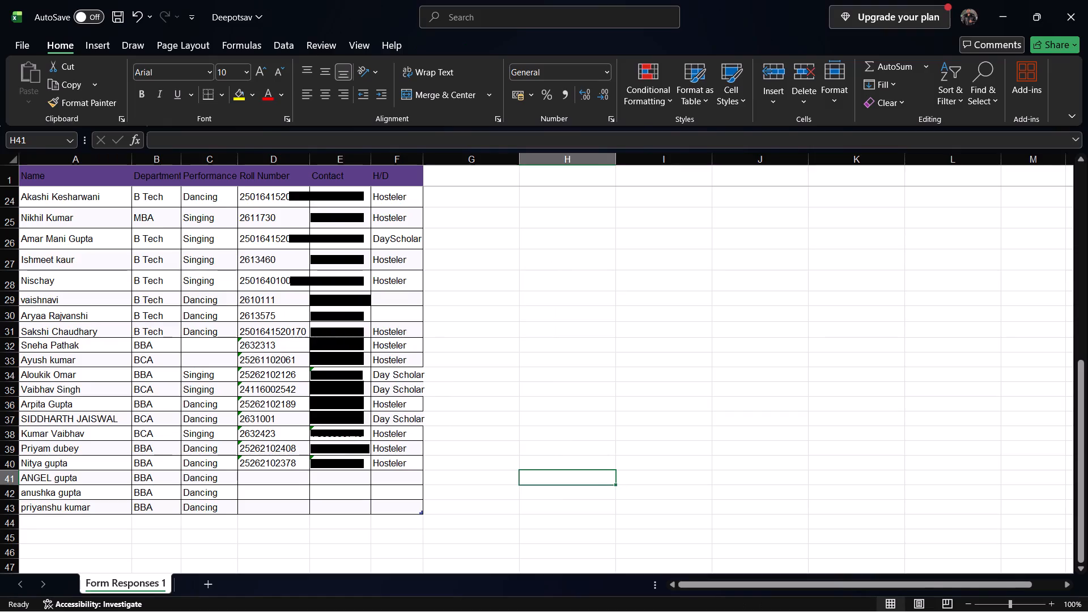
# Widen the H/D column F to about 10.33.
pyautogui.click(422, 157)
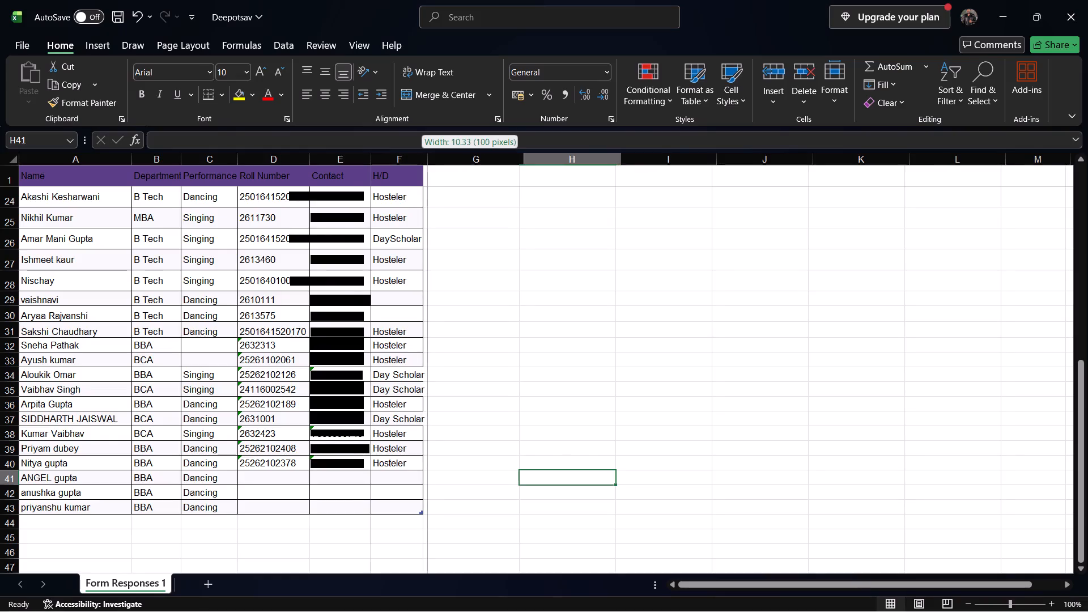
pyautogui.click(510, 247)
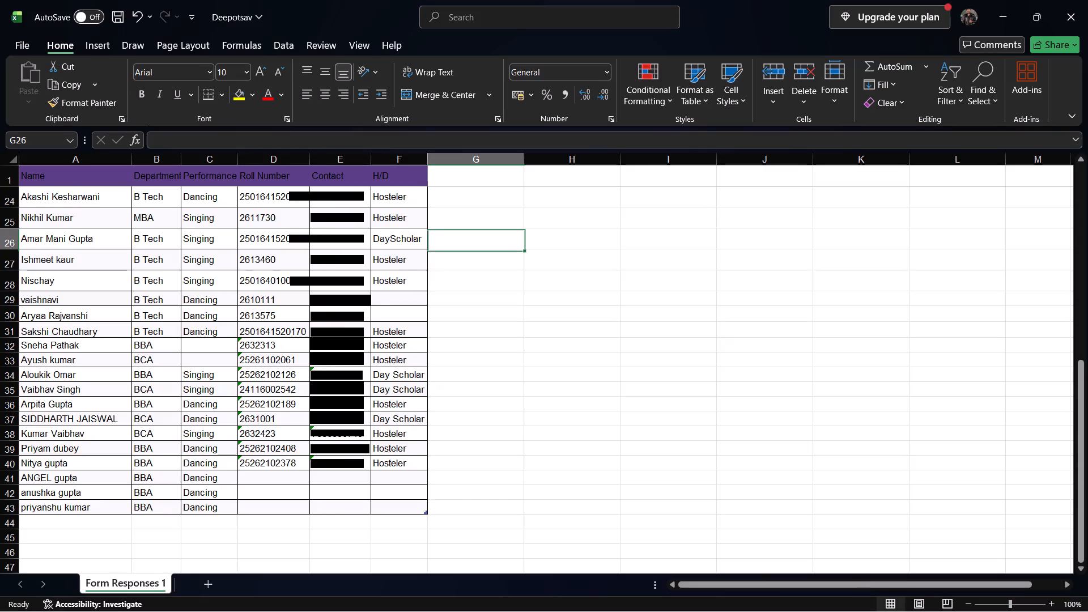
# Delete two more extra characters from within the contact number in cell E39.
pyautogui.scroll(4, 486, 280)
pyautogui.scroll(-1, 486, 280)
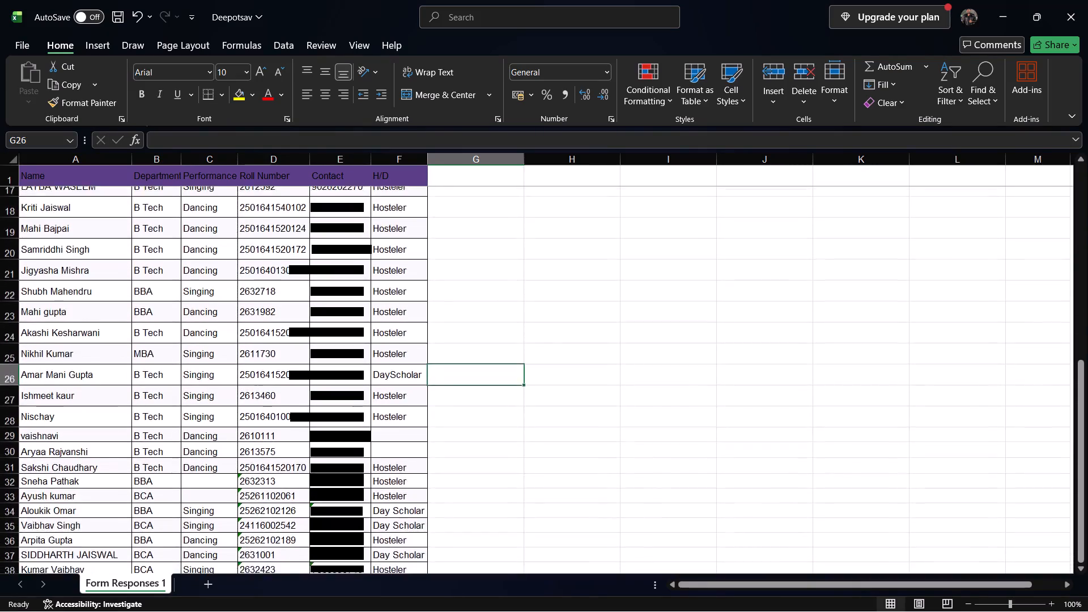
pyautogui.scroll(-3, 486, 280)
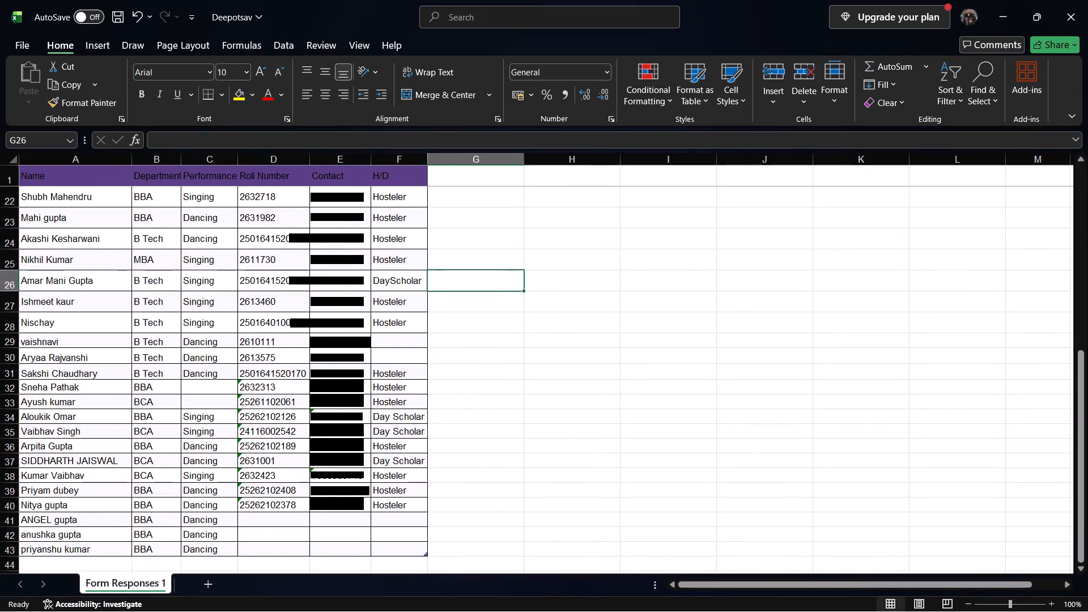
pyautogui.click(520, 403)
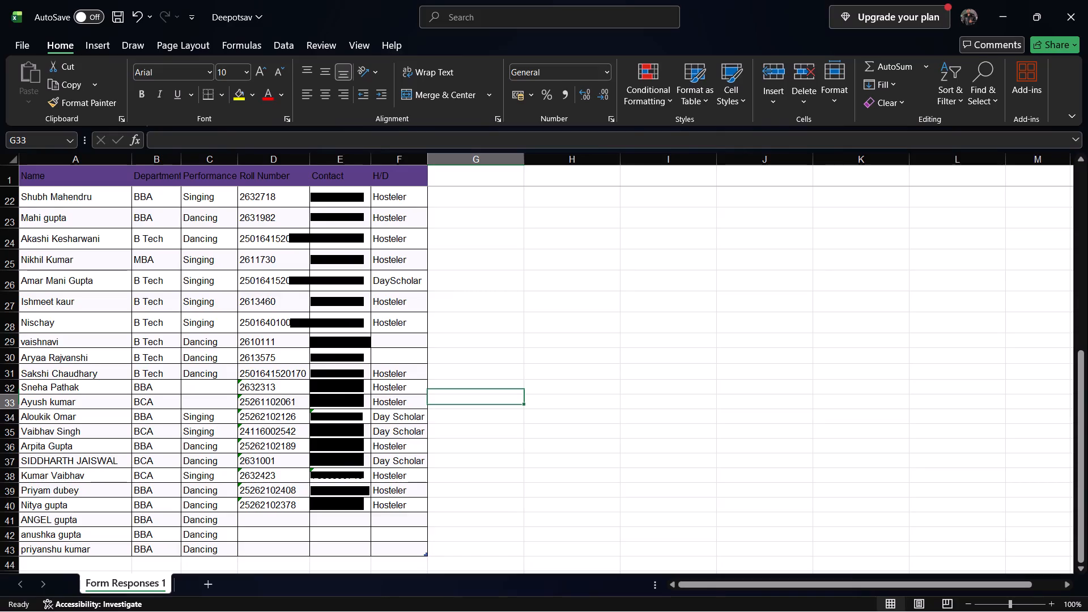
pyautogui.click(348, 496)
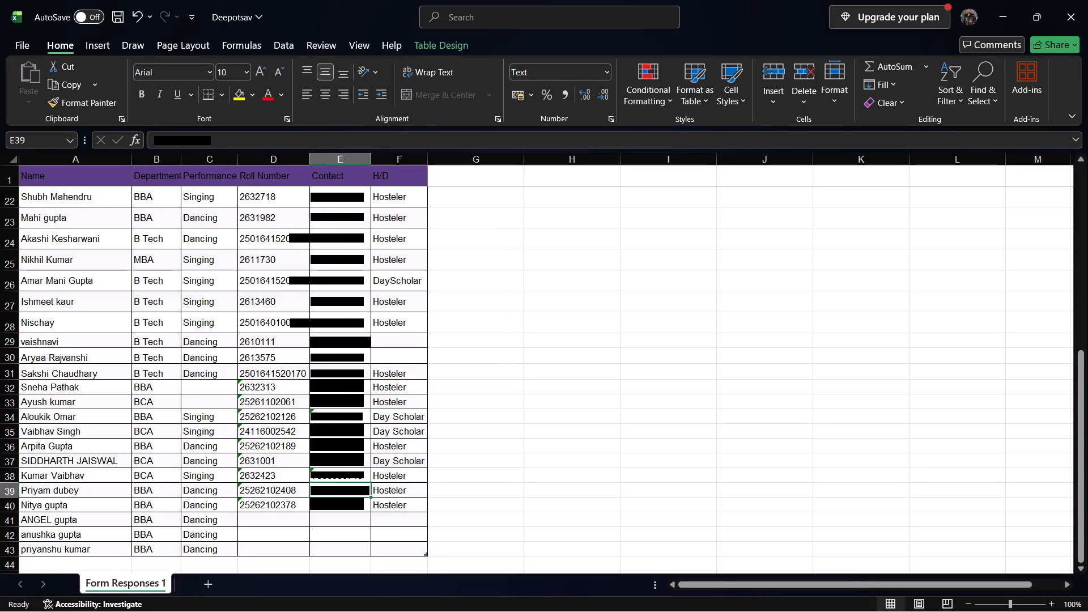
pyautogui.click(175, 144)
pyautogui.press('Right')
pyautogui.press('BackSpace')
pyautogui.press('Right')
pyautogui.press('Right')
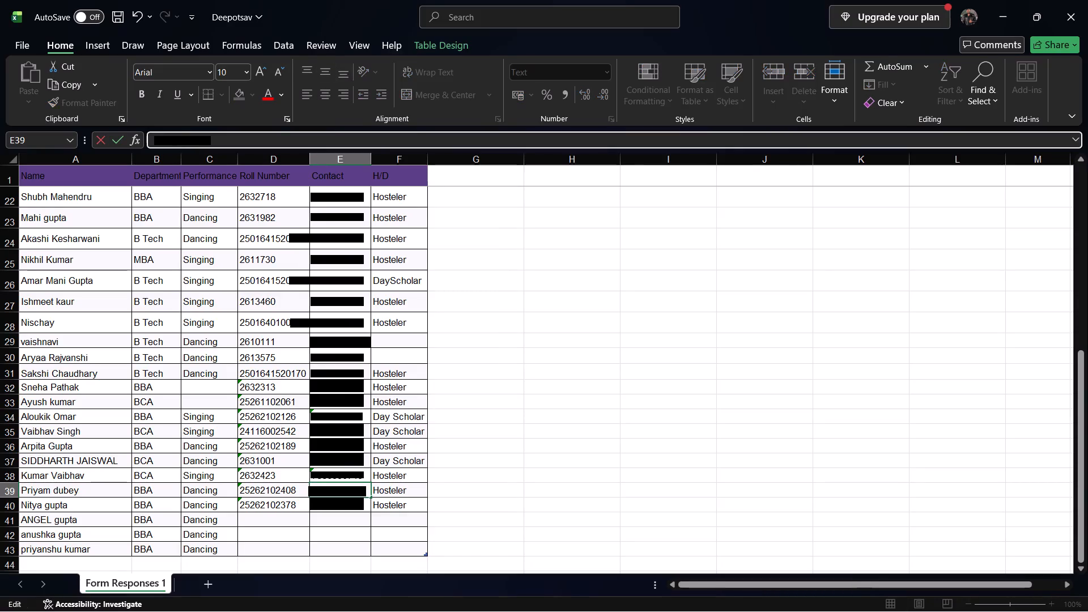
pyautogui.press('Right')
pyautogui.press('Right')
pyautogui.press('BackSpace')
pyautogui.click(583, 352)
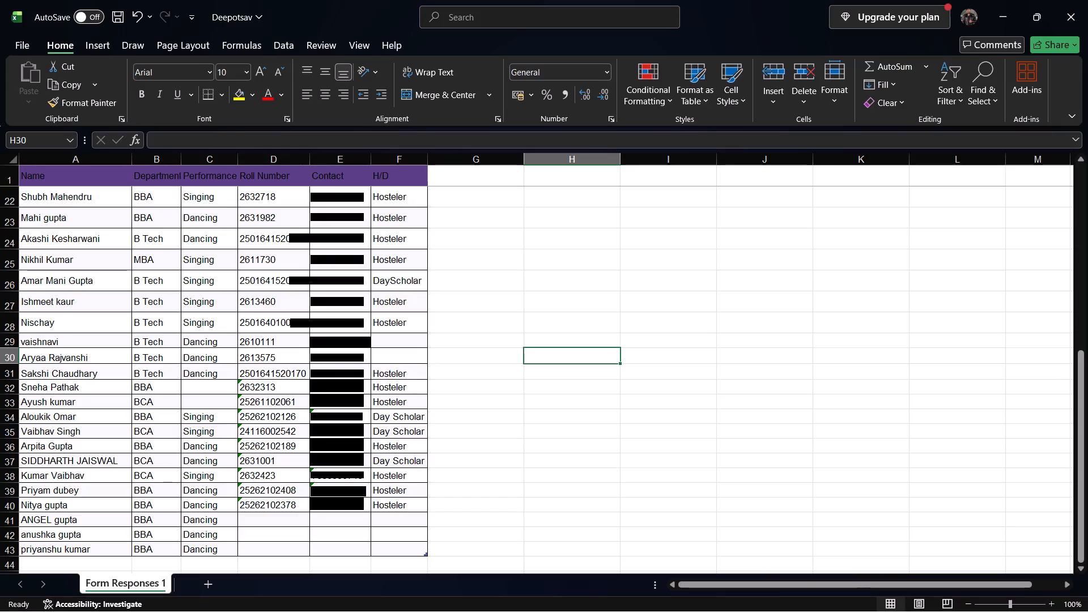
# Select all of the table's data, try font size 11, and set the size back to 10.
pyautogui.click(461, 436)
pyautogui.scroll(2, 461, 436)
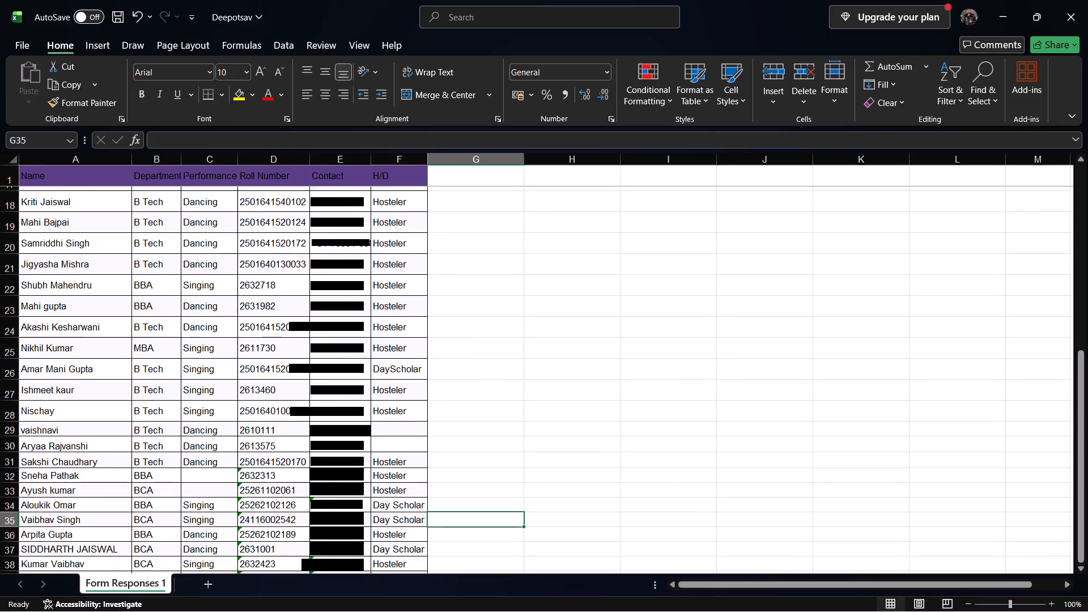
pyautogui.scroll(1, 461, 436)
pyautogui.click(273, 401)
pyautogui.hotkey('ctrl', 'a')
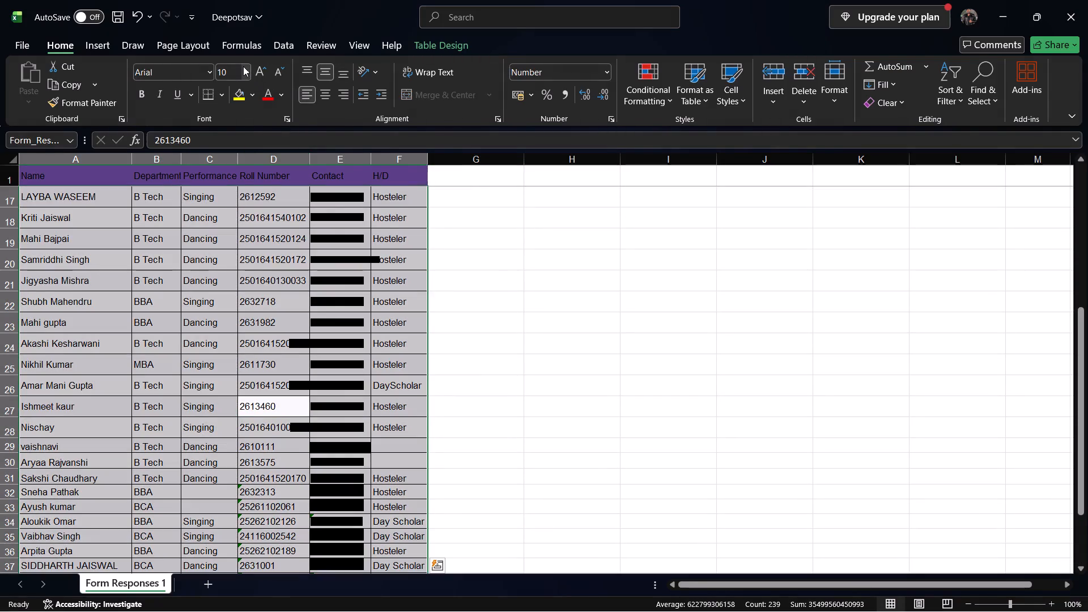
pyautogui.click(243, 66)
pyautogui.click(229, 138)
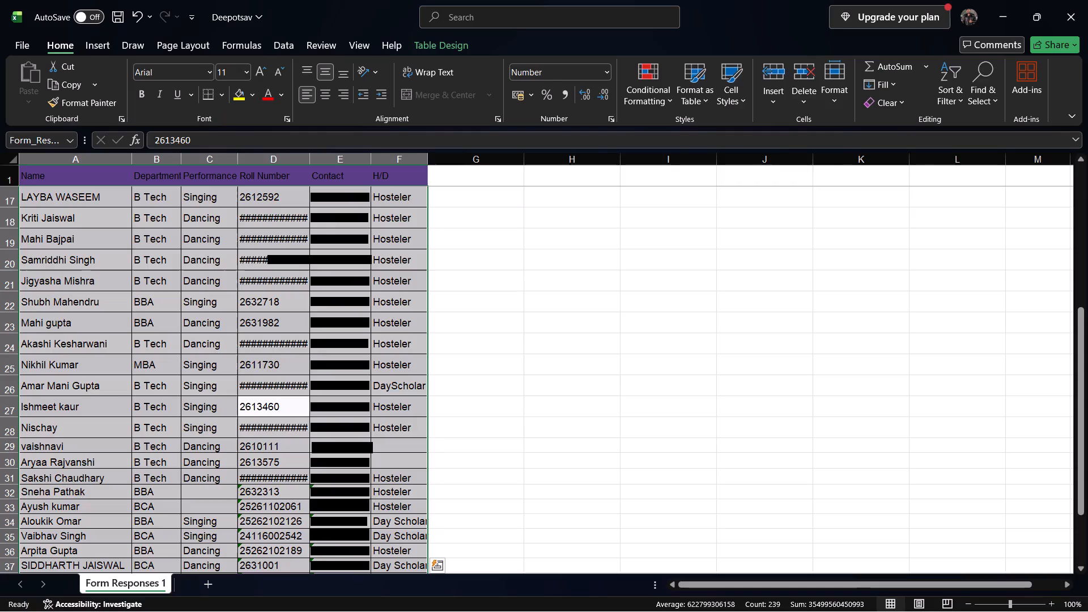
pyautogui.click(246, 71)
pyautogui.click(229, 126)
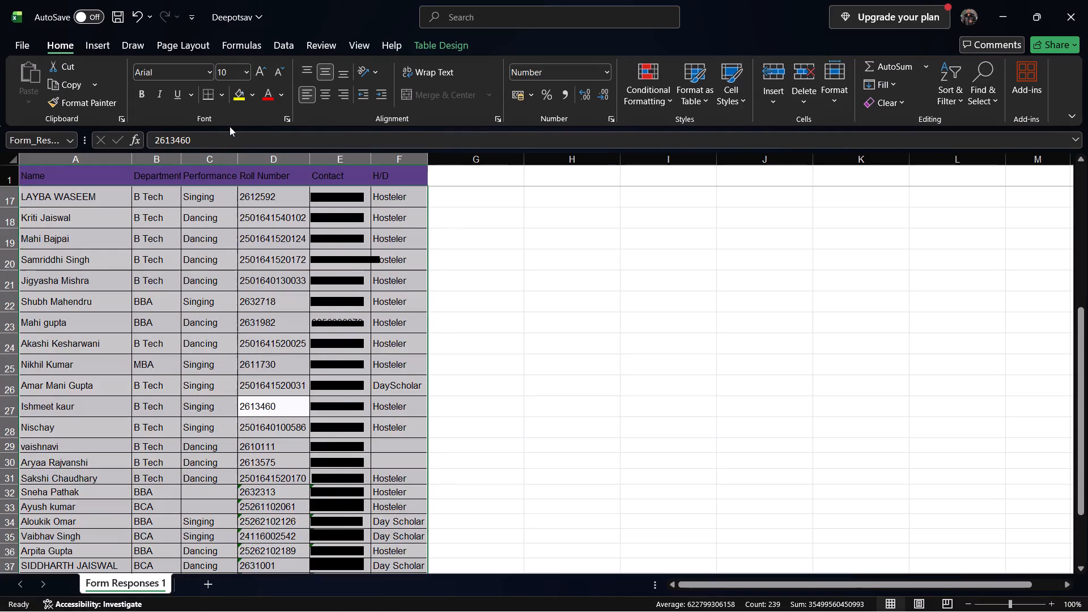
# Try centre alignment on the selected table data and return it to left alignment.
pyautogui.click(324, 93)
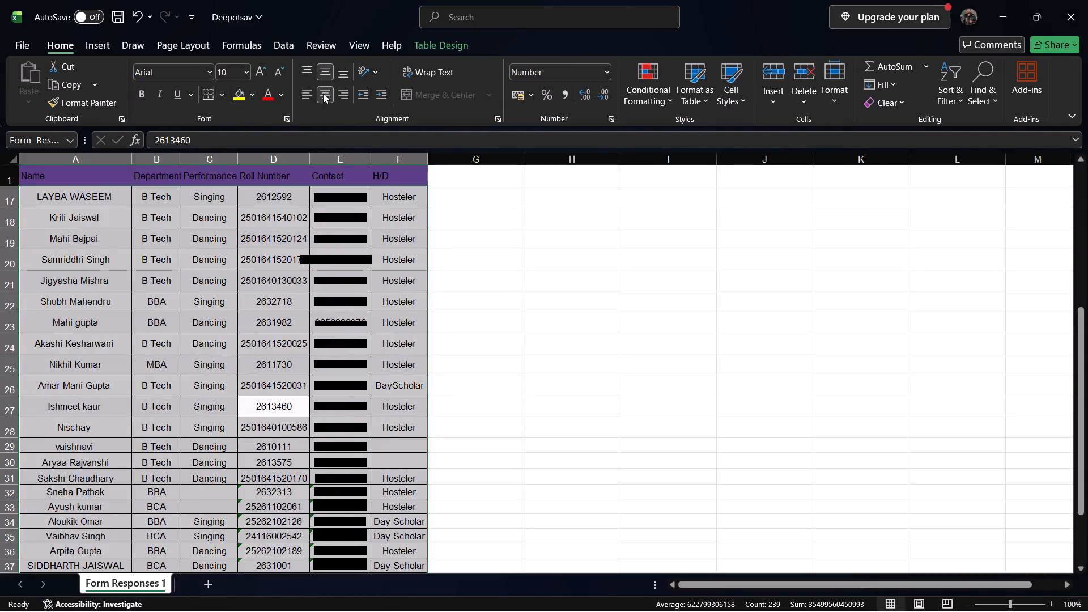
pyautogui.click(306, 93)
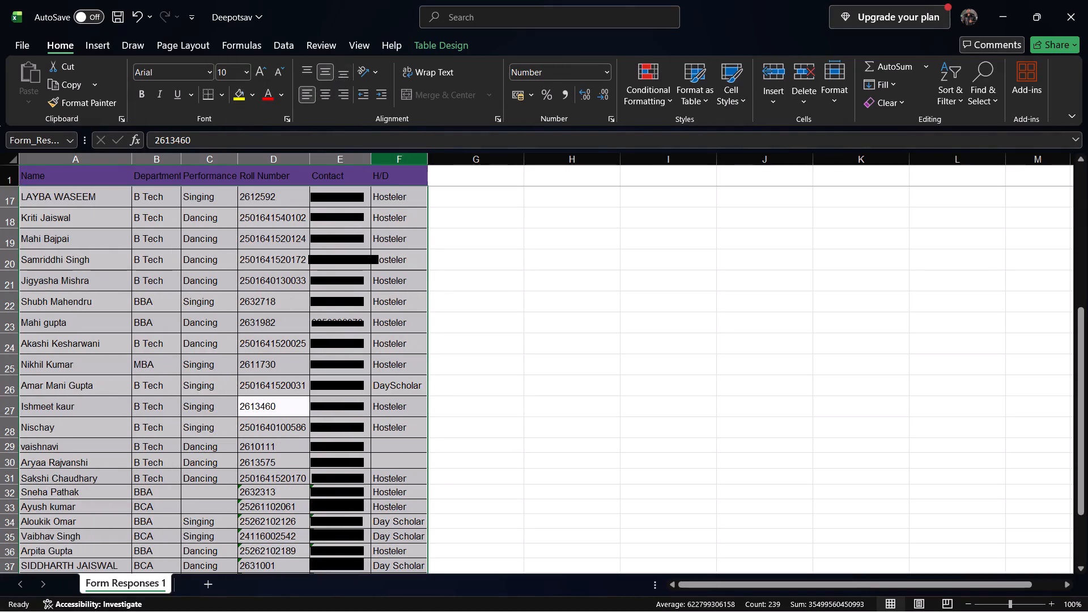
# Widen the Department column B slightly so that its header fits.
pyautogui.click(503, 224)
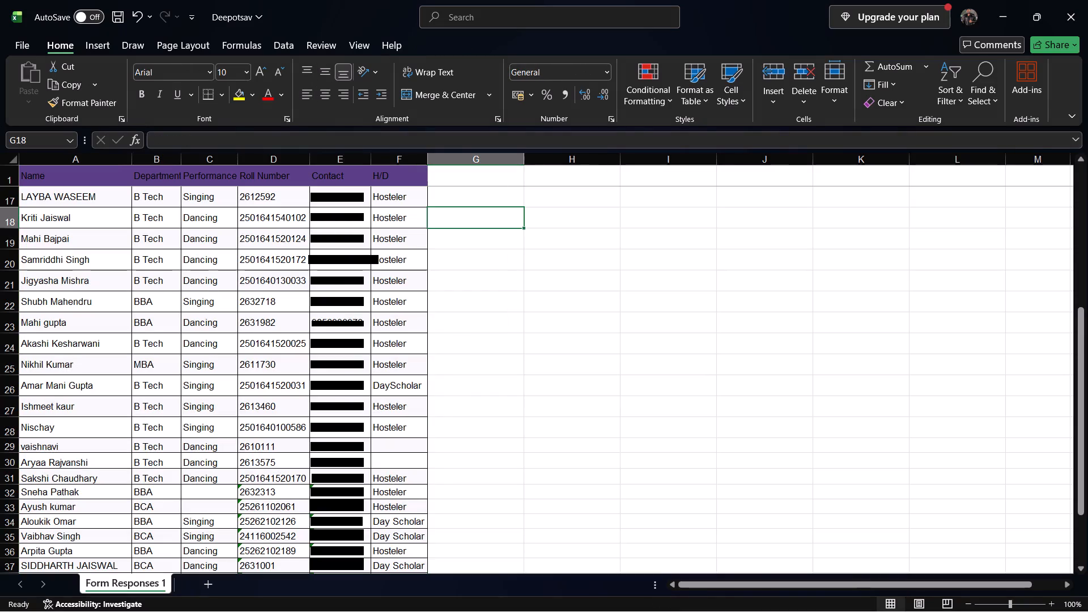
pyautogui.scroll(-3, 352, 229)
pyautogui.scroll(3, 352, 229)
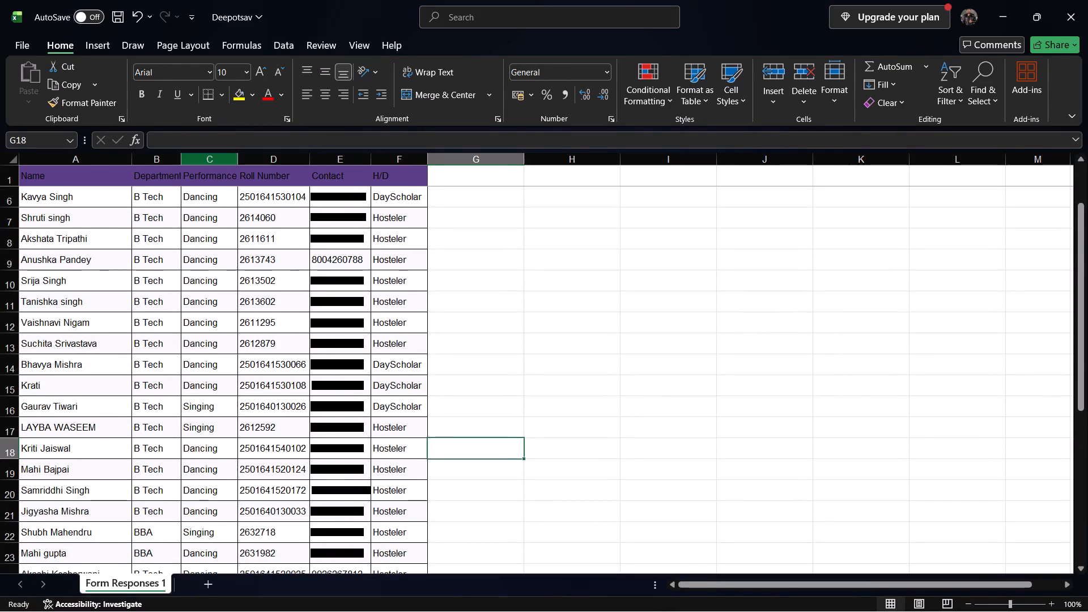
pyautogui.click(179, 159)
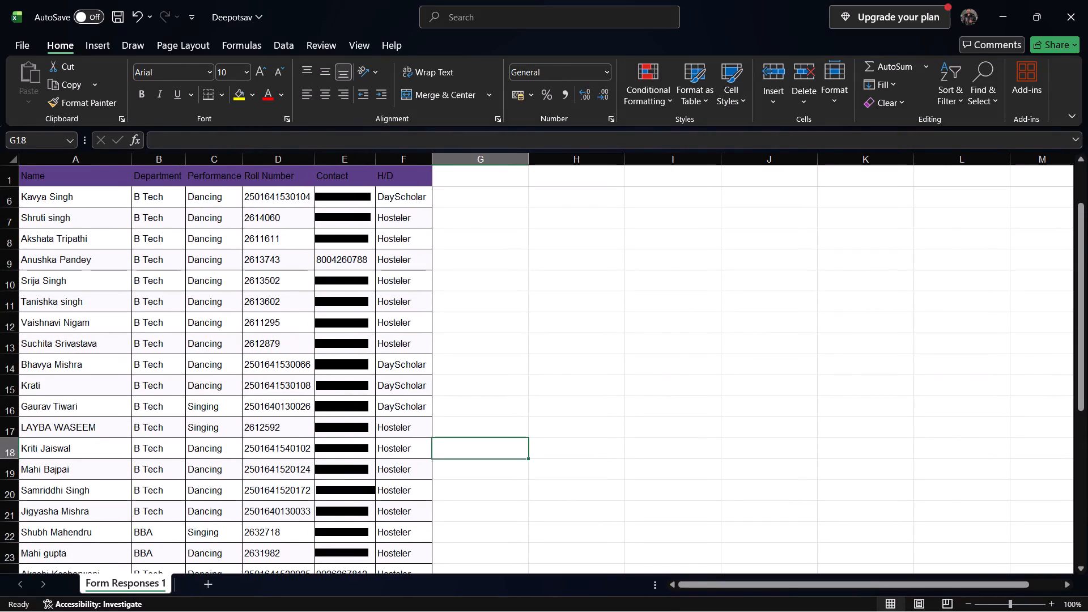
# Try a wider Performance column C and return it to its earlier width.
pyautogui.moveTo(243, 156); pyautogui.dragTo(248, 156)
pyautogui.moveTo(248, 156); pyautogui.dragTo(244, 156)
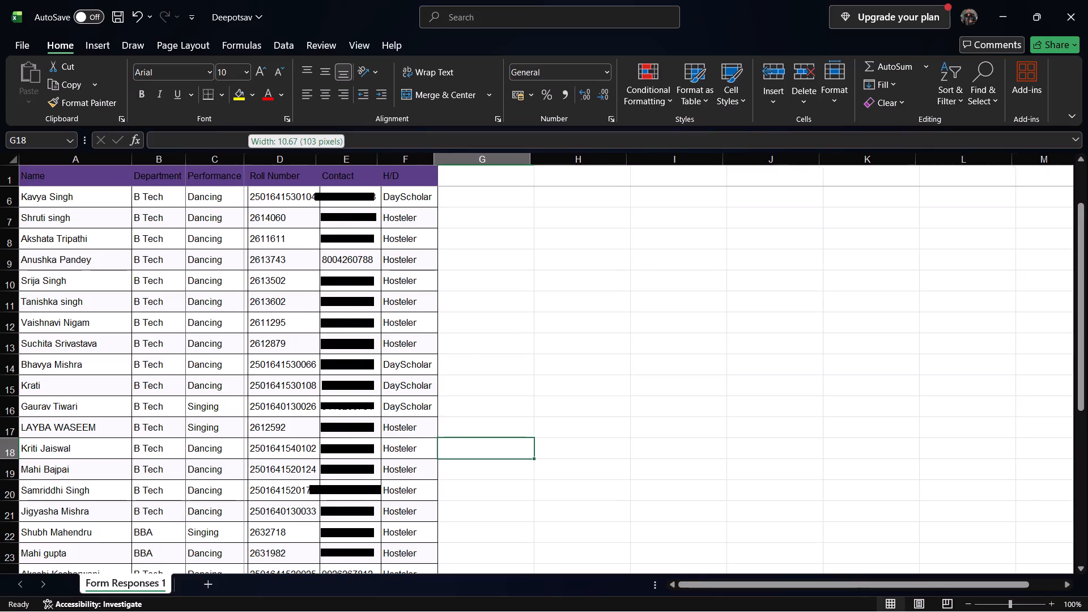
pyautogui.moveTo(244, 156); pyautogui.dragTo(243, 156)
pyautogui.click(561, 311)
# Delete the extra character within the contact number in cell E6.
pyautogui.click(336, 194)
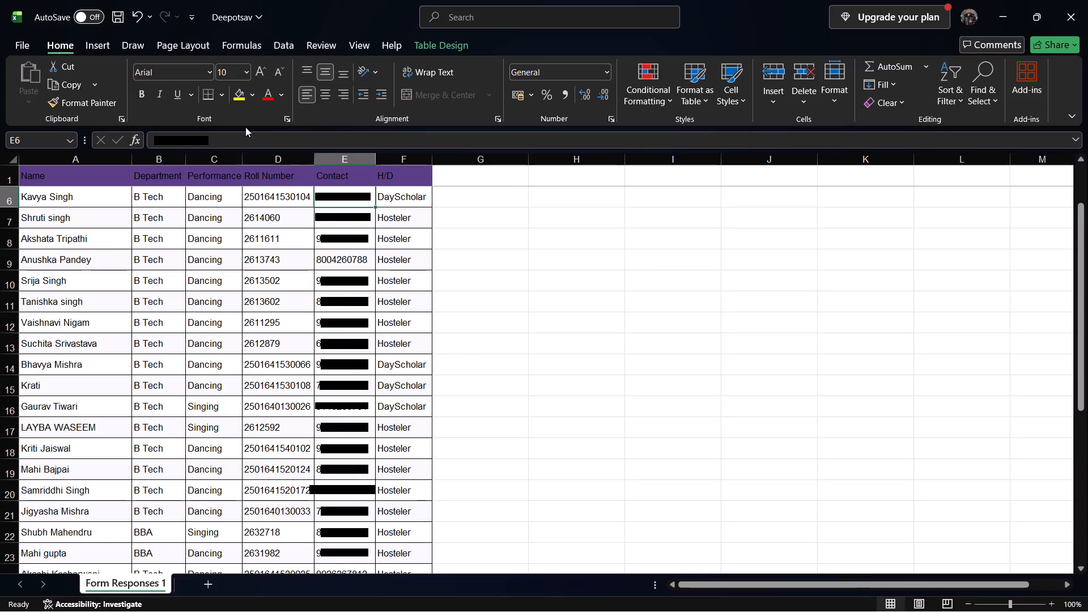
pyautogui.click(183, 142)
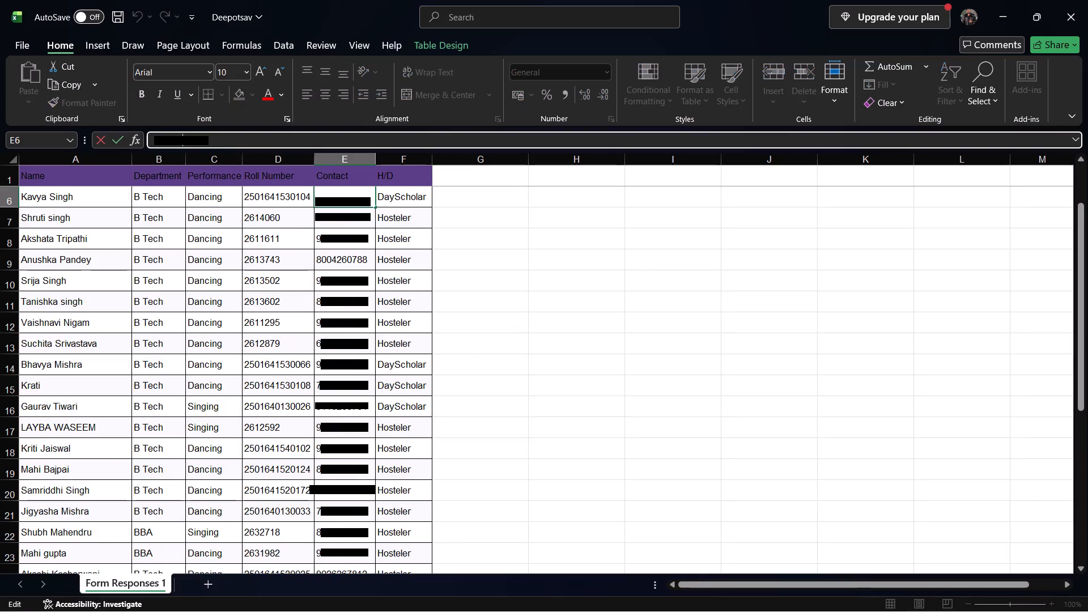
pyautogui.press('BackSpace')
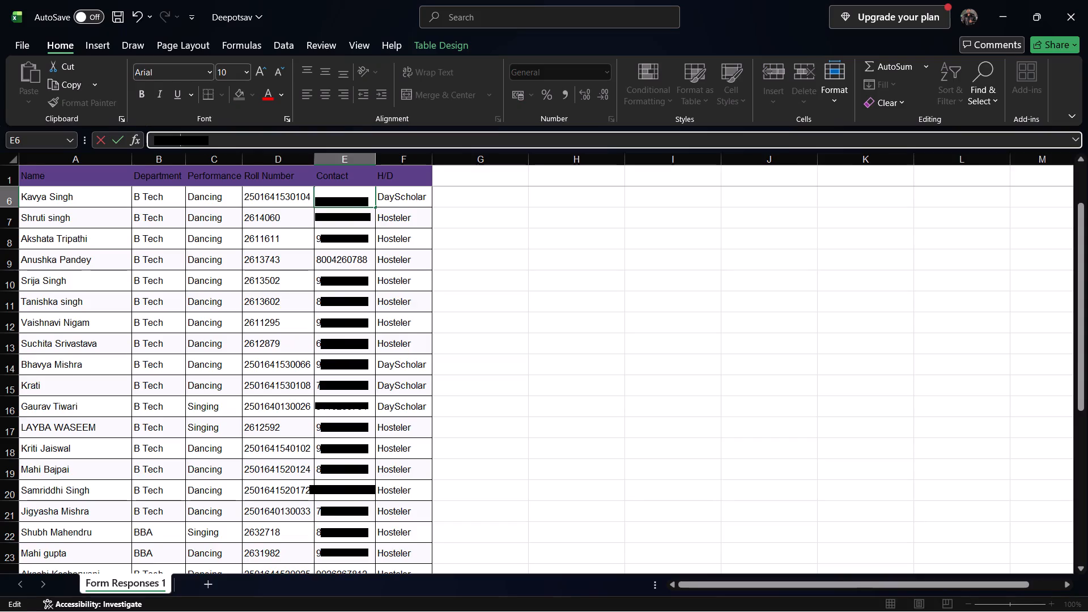
pyautogui.click(337, 410)
# Remove the extra characters at the start of the contact number in cell E20.
pyautogui.scroll(-2, 337, 410)
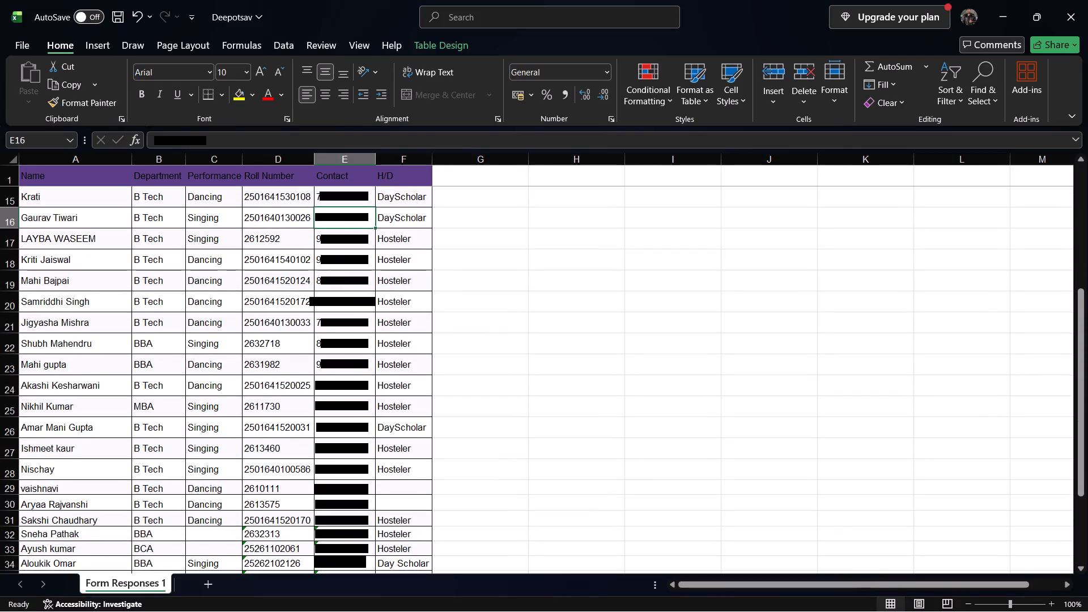
pyautogui.click(338, 309)
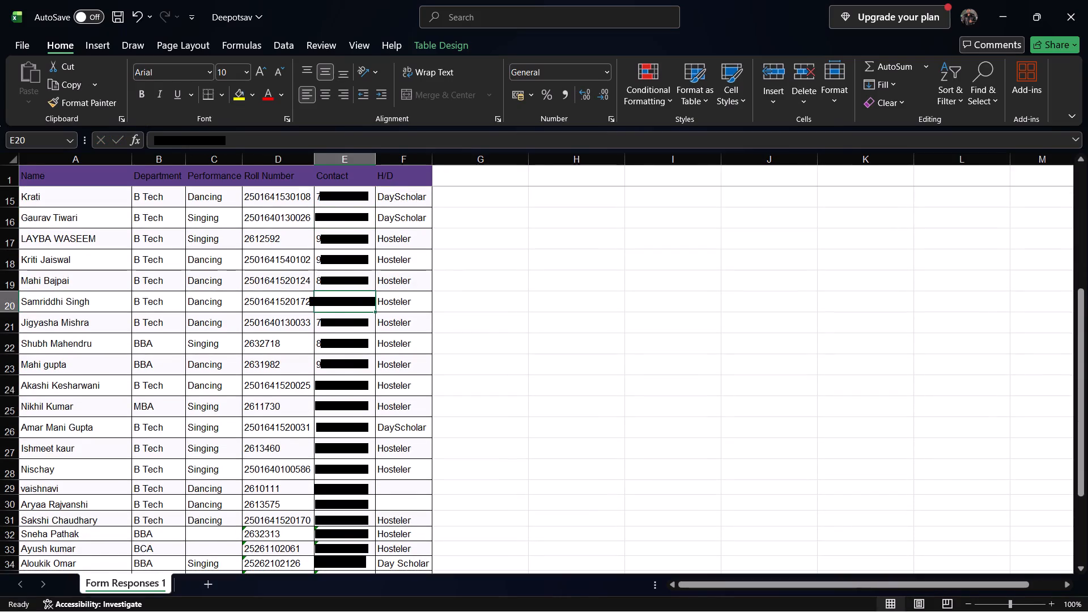
pyautogui.click(173, 141)
pyautogui.press('BackSpace')
pyautogui.press('BackSpace')
pyautogui.press('BackSpace')
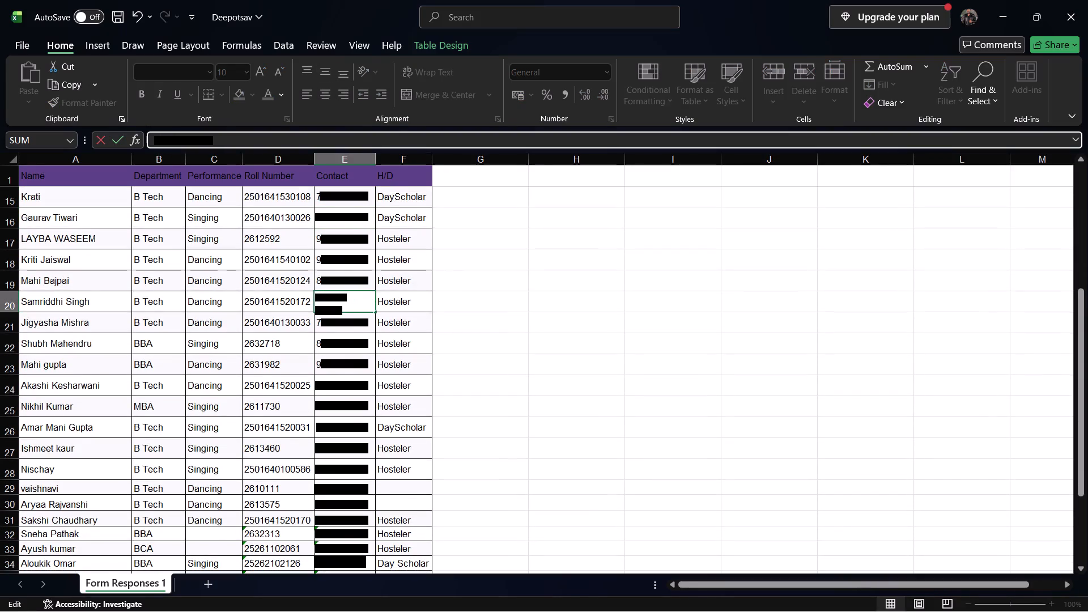
pyautogui.press('BackSpace')
pyautogui.press('BackSpace')
pyautogui.press('BackSpace')
pyautogui.click(537, 275)
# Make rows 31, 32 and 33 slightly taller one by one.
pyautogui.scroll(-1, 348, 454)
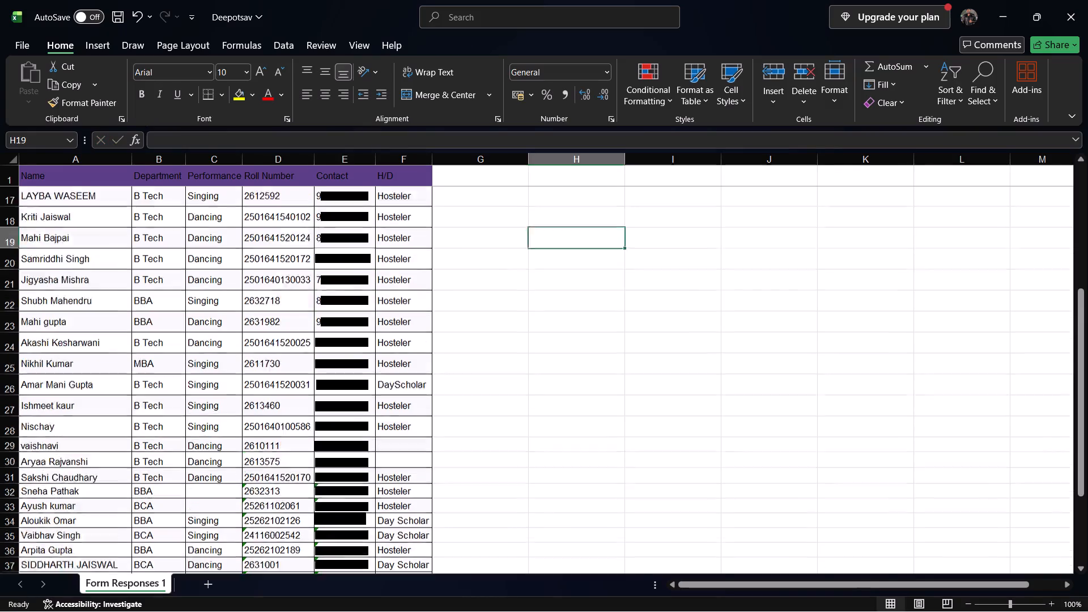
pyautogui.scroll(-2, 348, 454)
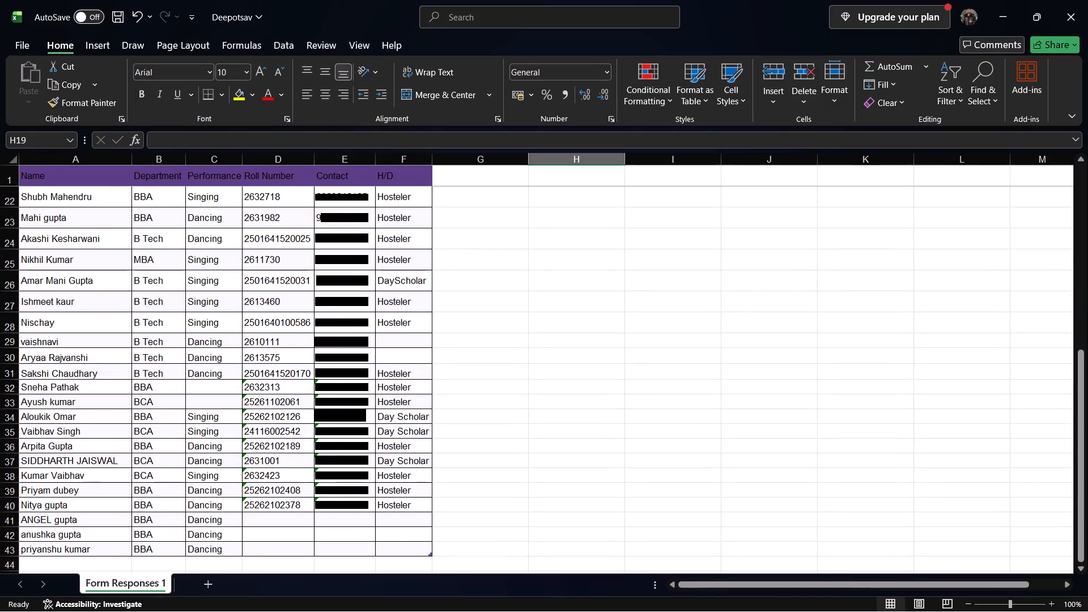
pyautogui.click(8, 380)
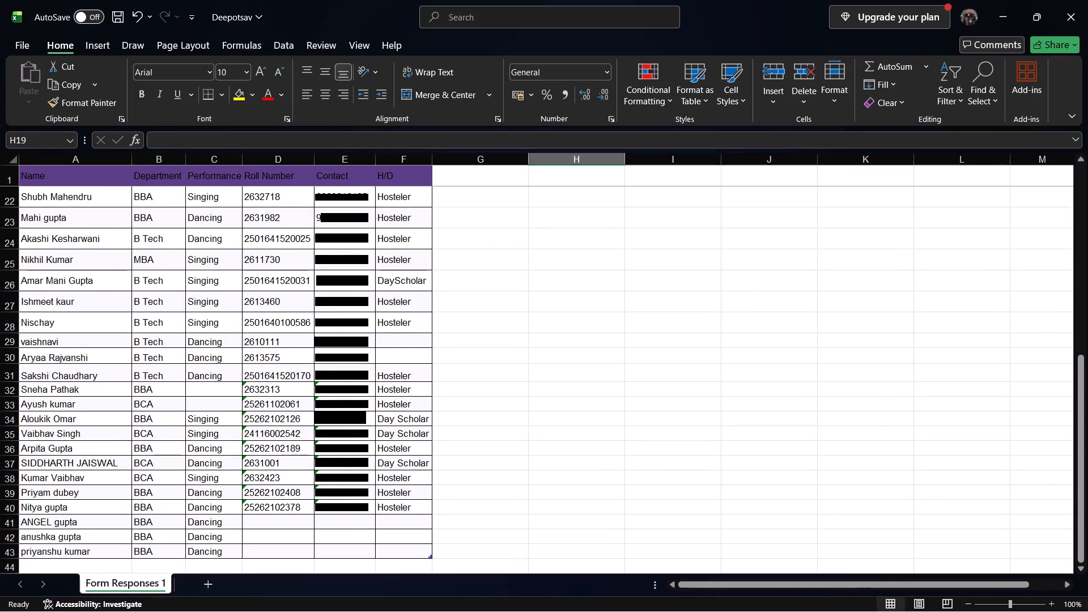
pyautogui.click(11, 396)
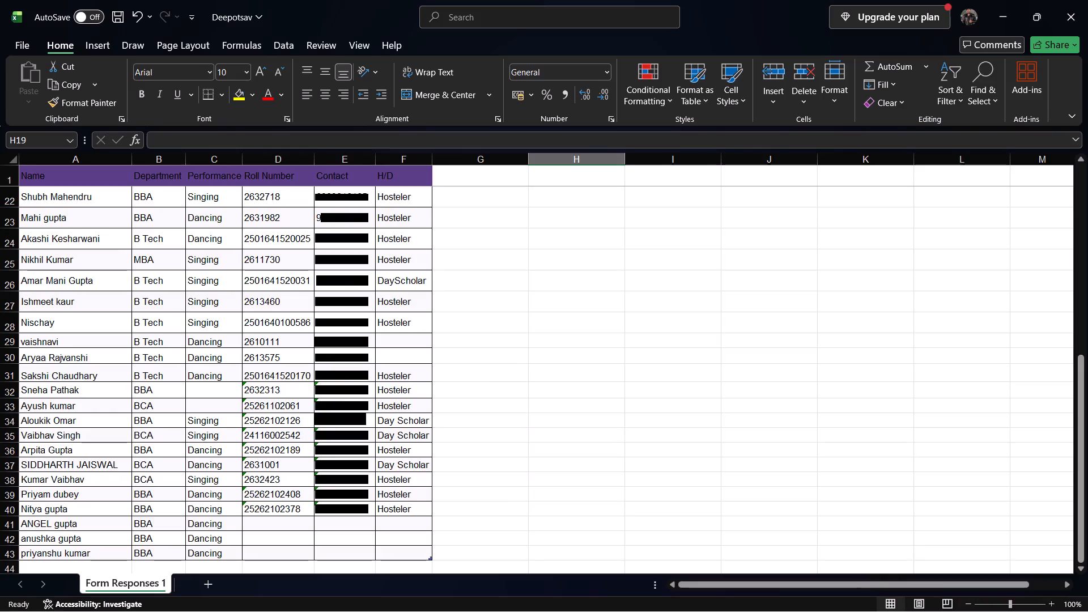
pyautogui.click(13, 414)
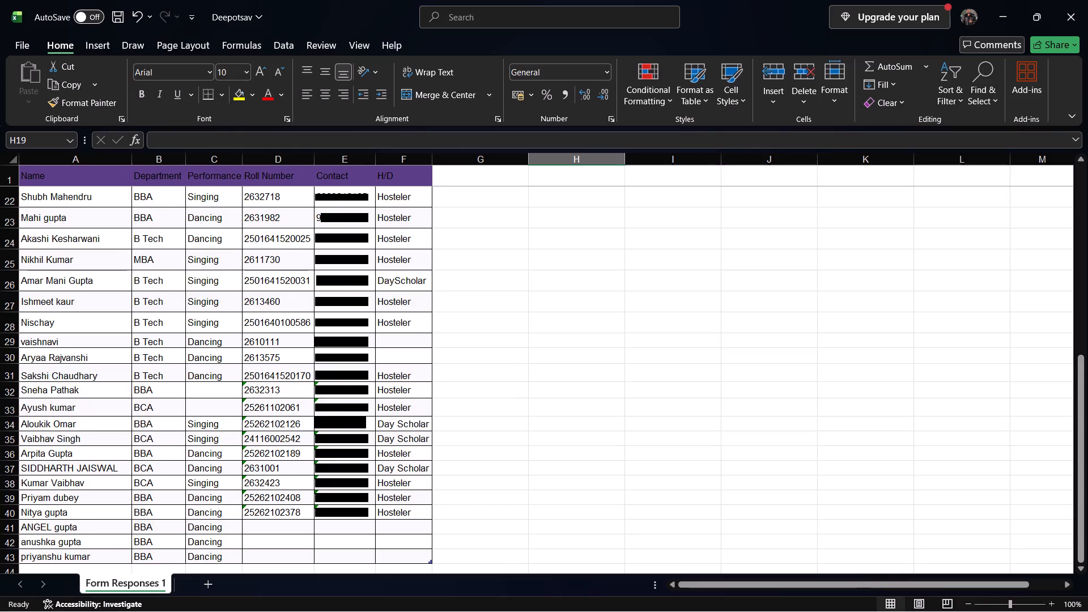
# Set the height of rows 1 to 43 to 18.
pyautogui.scroll(5, 69, 411)
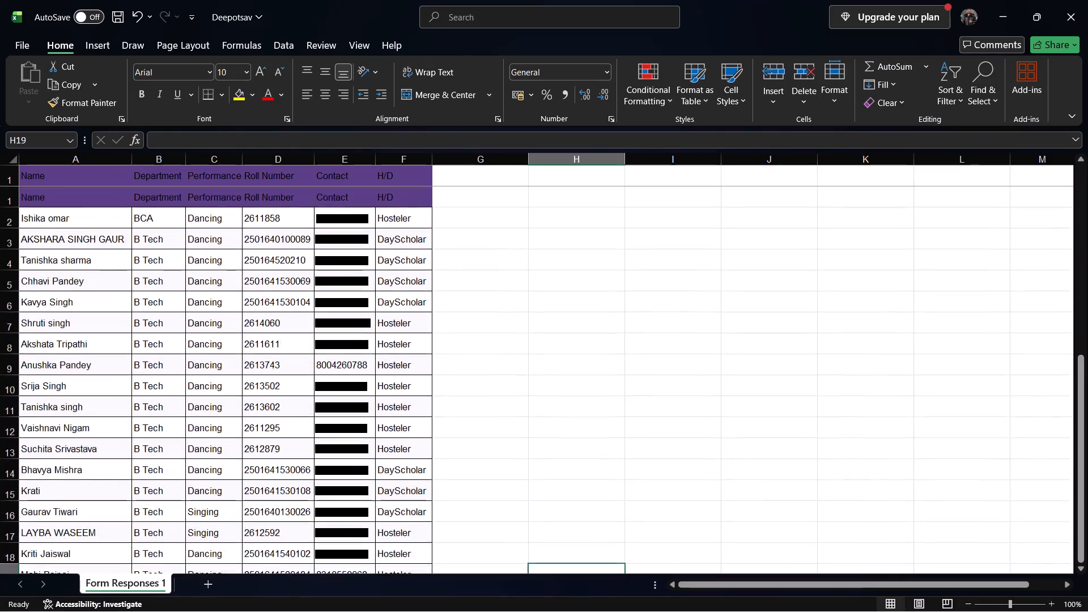
pyautogui.scroll(-1, 69, 411)
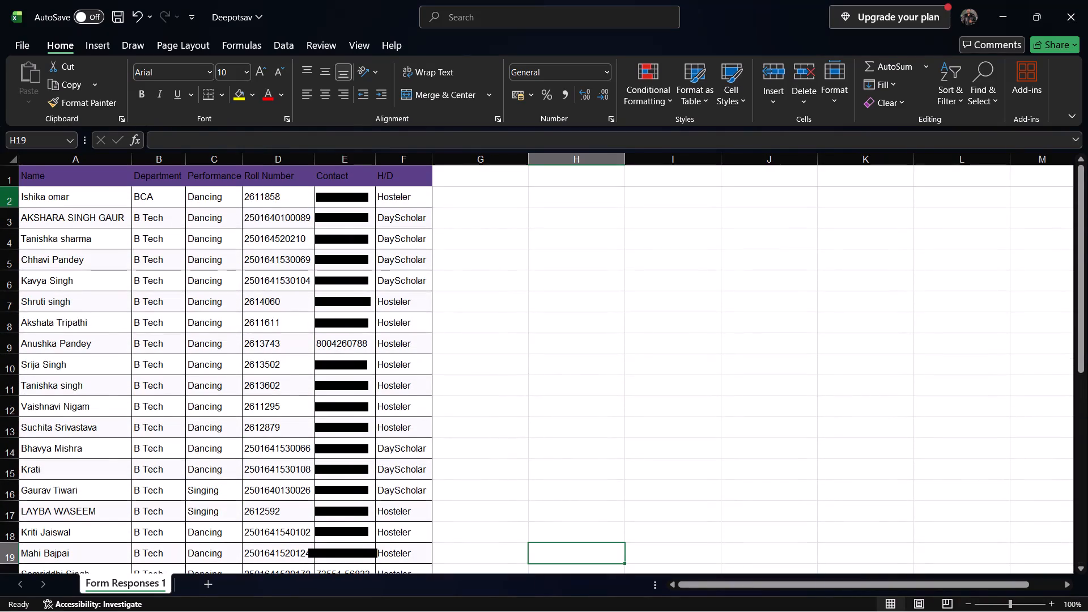
pyautogui.click(14, 181)
pyautogui.moveTo(14, 181); pyautogui.dragTo(14, 223)
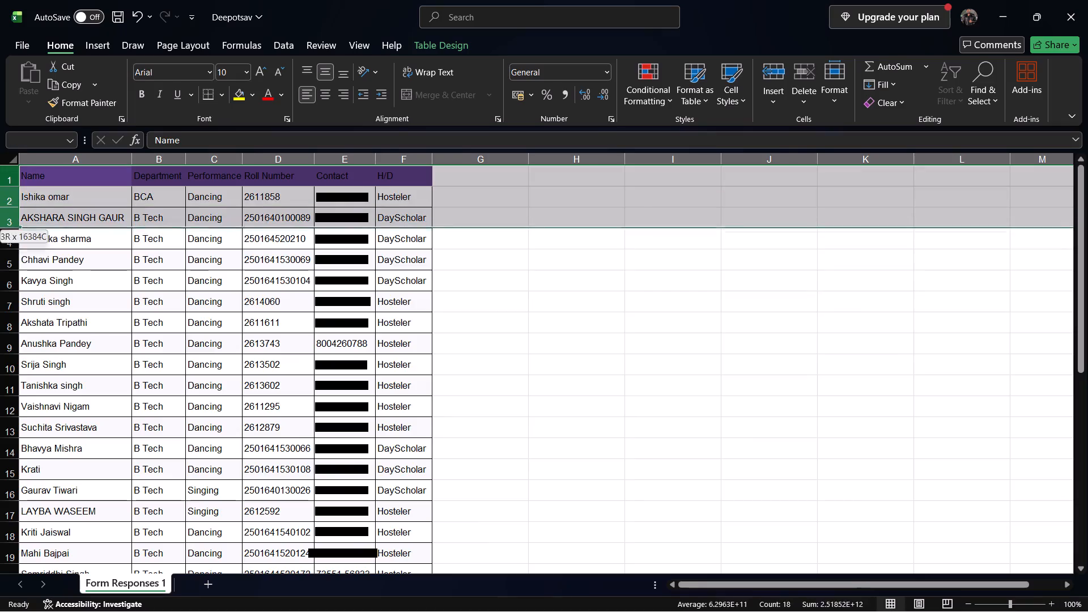
pyautogui.moveTo(14, 223); pyautogui.dragTo(8, 611)
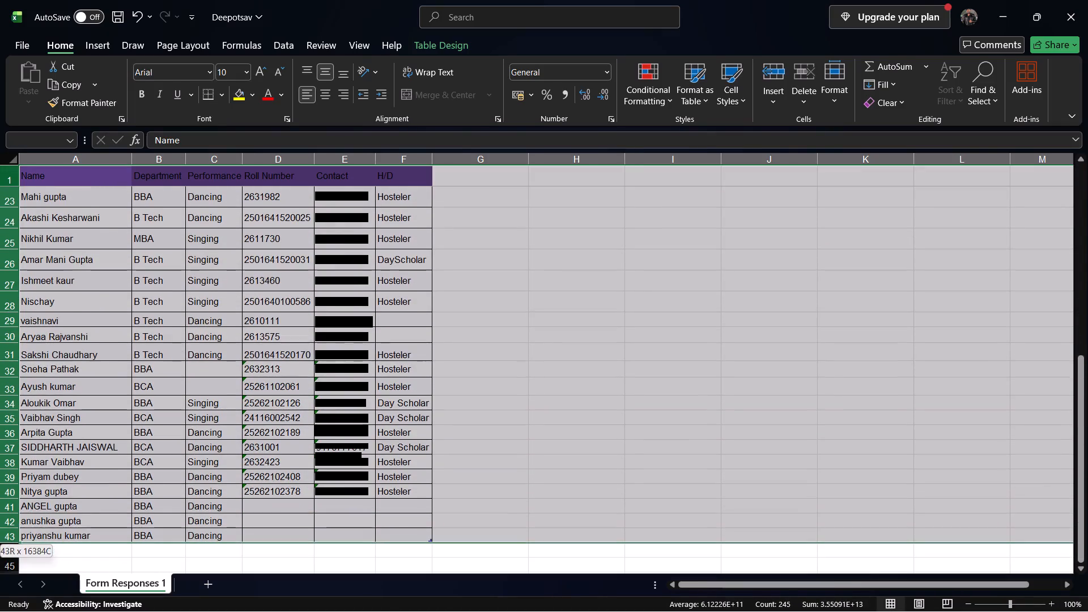
pyautogui.moveTo(8, 611); pyautogui.dragTo(15, 536)
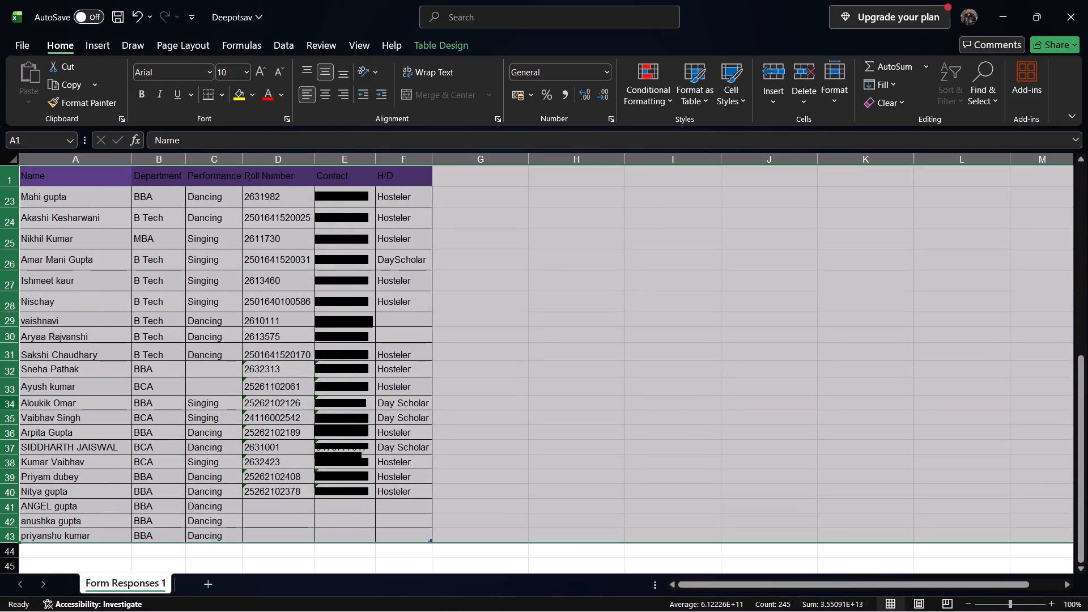
pyautogui.rightClick(11, 354)
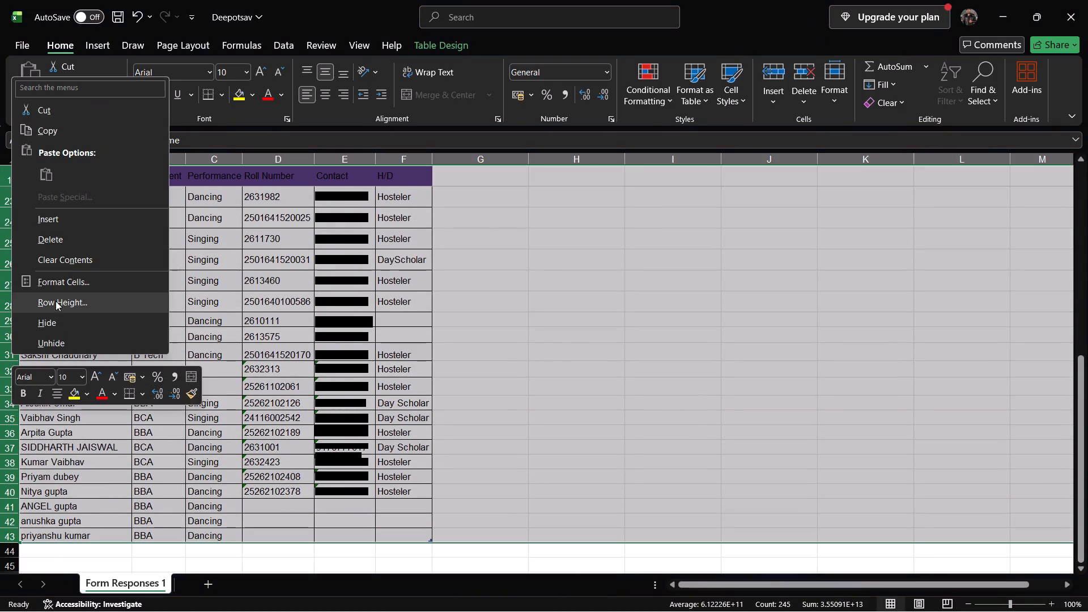
pyautogui.click(73, 300)
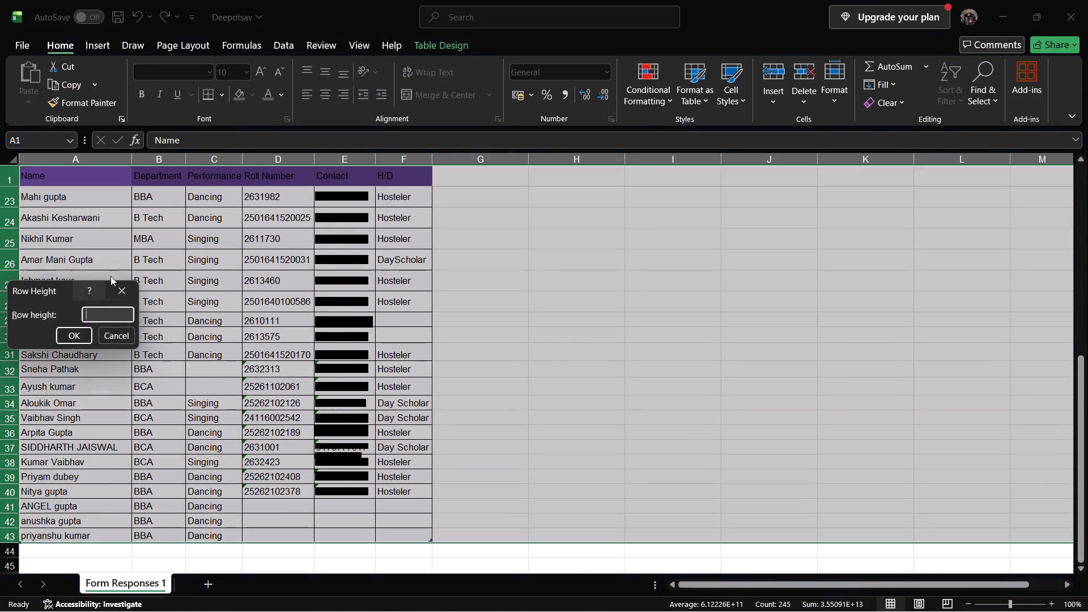
pyautogui.write('18')
pyautogui.press('Return')
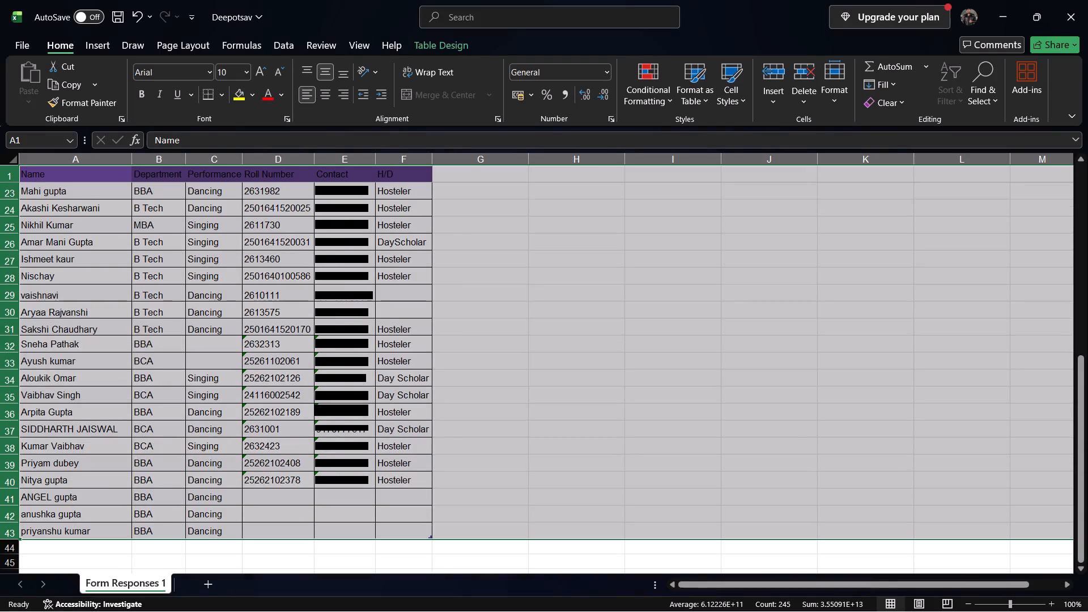
pyautogui.click(606, 314)
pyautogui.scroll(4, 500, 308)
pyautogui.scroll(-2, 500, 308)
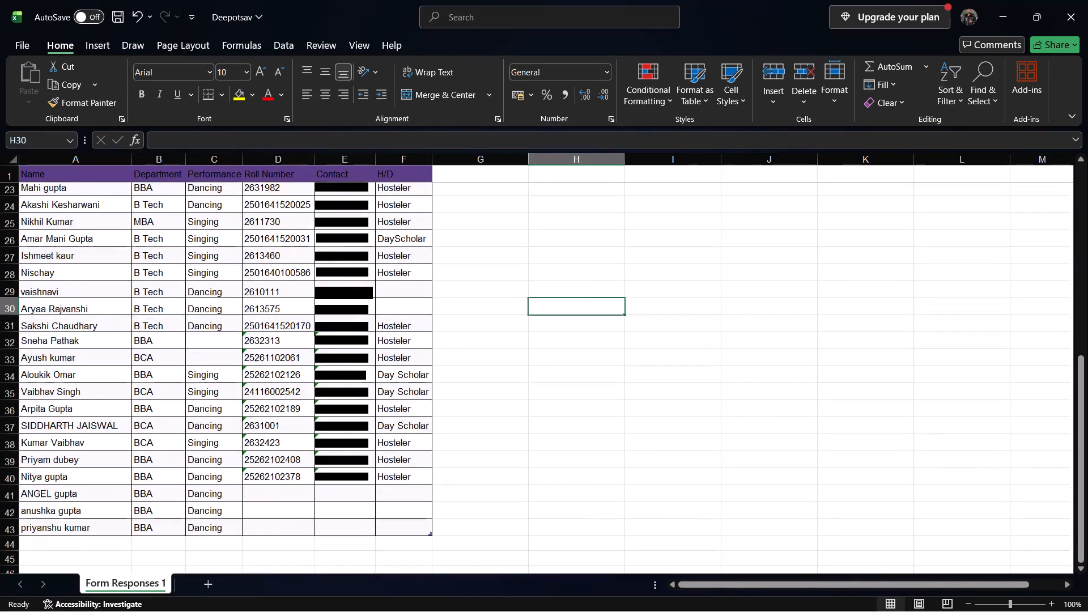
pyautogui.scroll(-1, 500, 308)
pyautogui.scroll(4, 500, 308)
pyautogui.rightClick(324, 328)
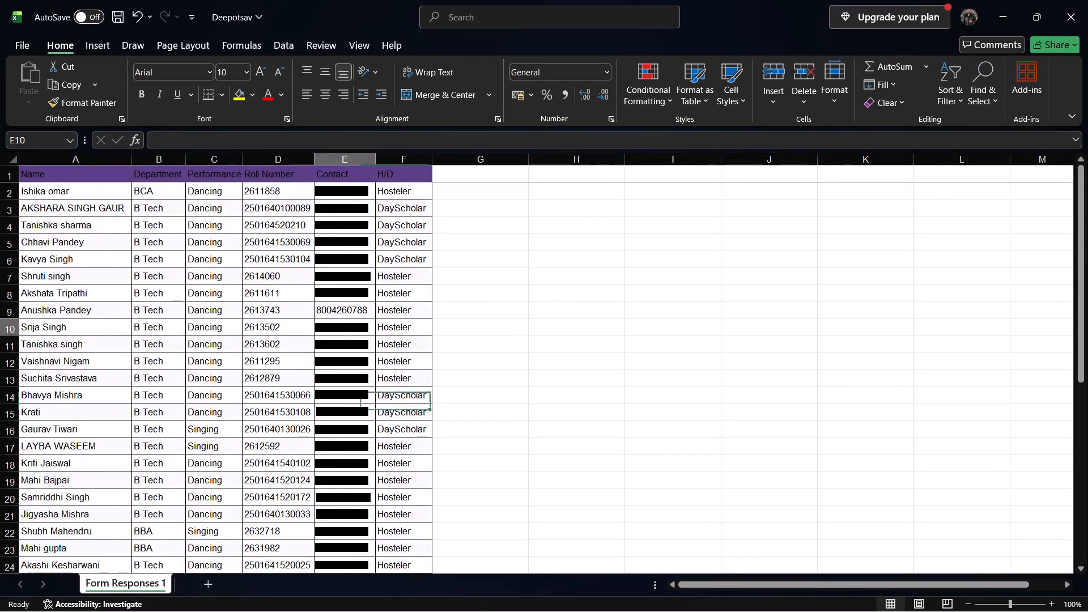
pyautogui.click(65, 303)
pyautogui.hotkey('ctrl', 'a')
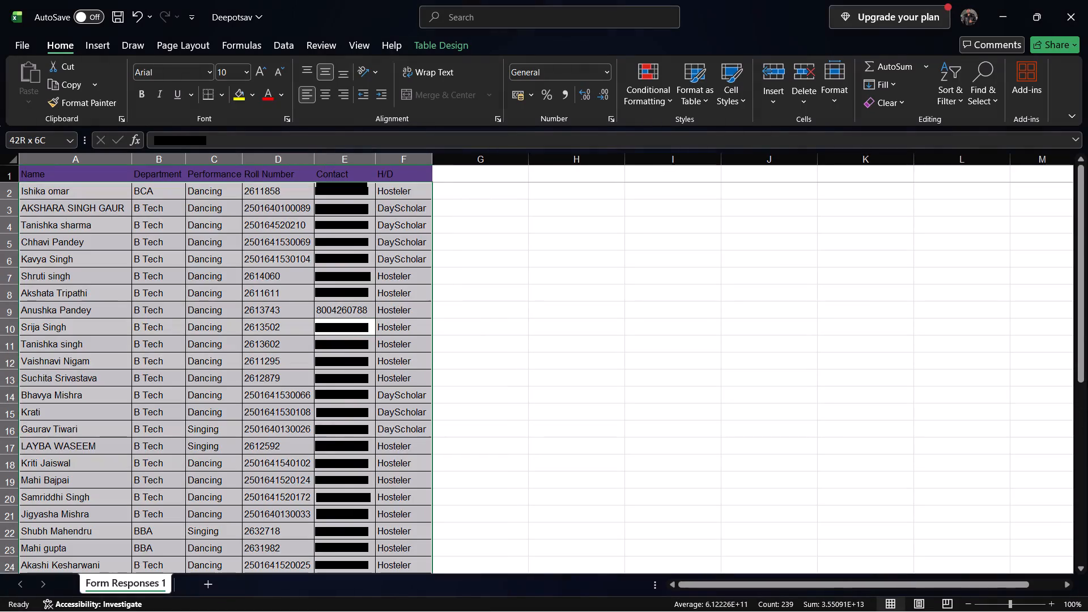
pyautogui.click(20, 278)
# Set the height of row 3 to 16.
pyautogui.rightClick(16, 208)
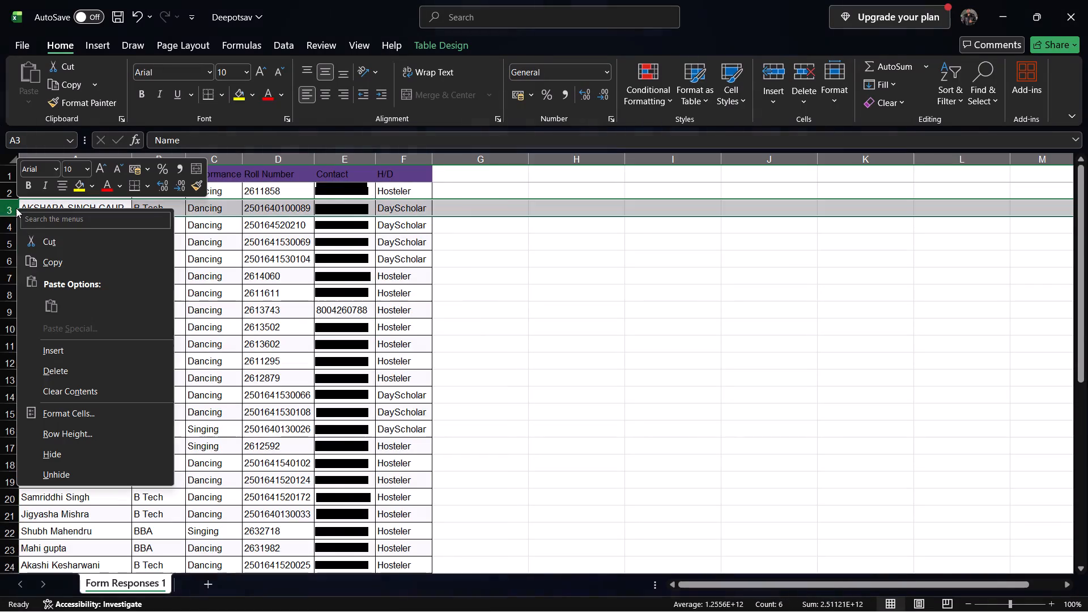
pyautogui.click(70, 425)
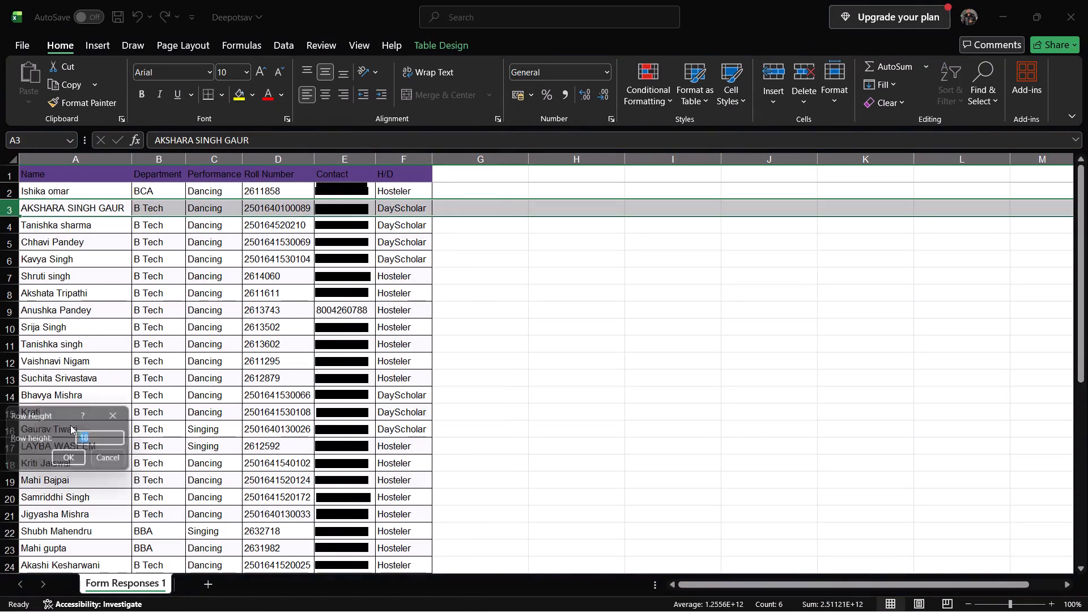
pyautogui.click(95, 442)
pyautogui.press('BackSpace')
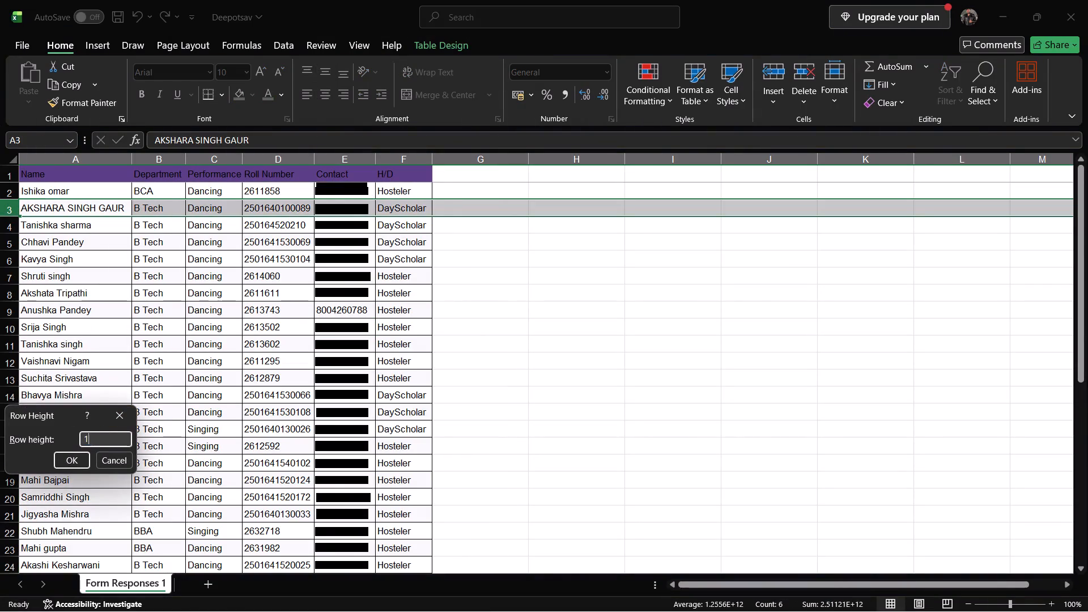
pyautogui.press('6')
pyautogui.press('Left')
pyautogui.press('Return')
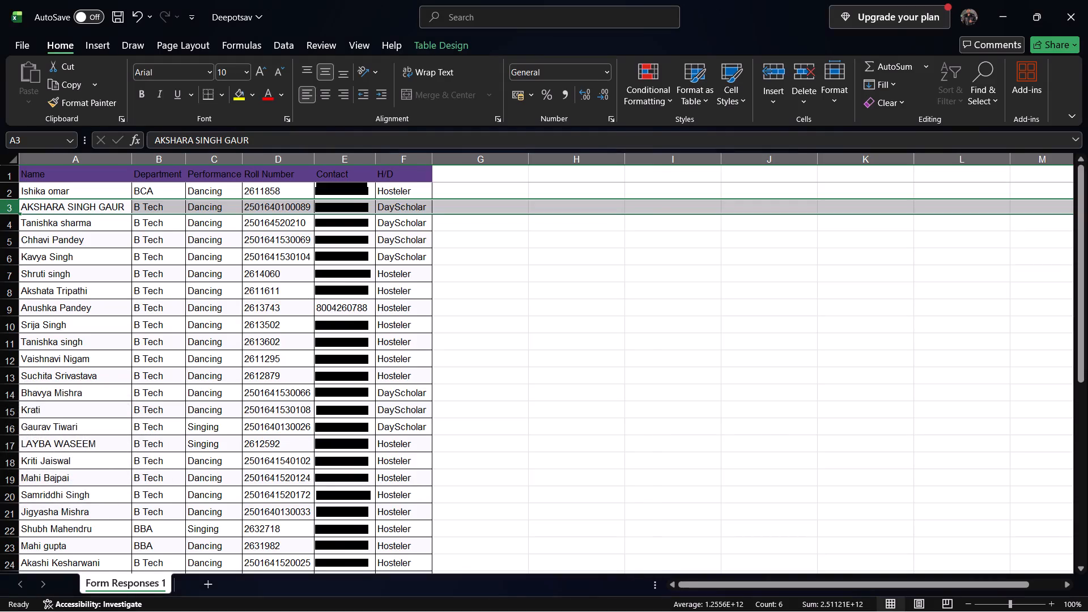
pyautogui.click(568, 376)
# Save a copy of the workbook as an Excel Workbook named "Deepotsav finalll" in the Downloads folder.
pyautogui.scroll(-5, 489, 382)
pyautogui.scroll(3, 489, 382)
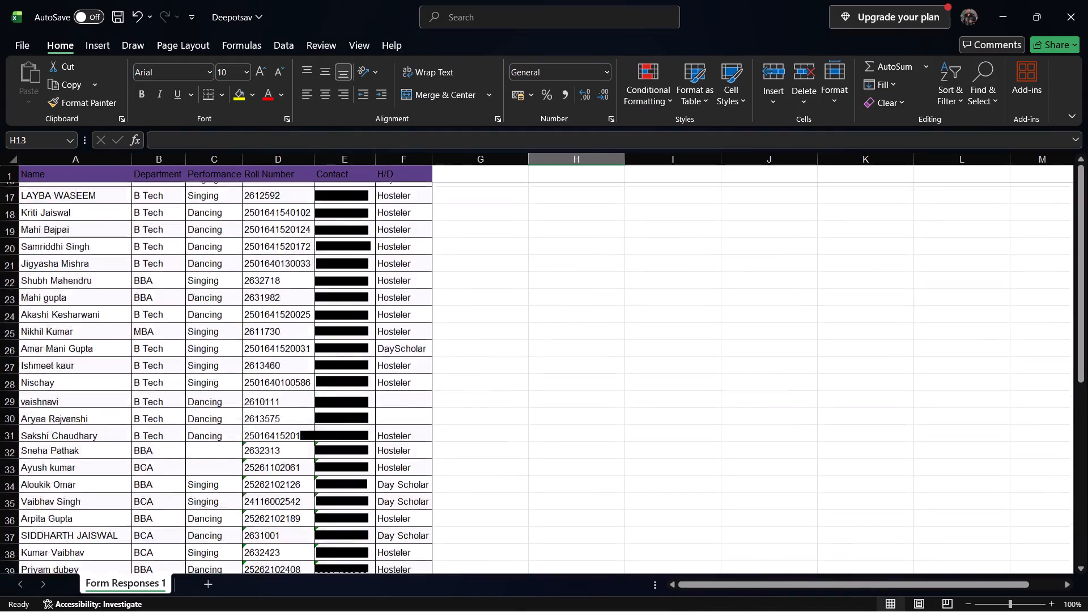
pyautogui.scroll(2, 489, 382)
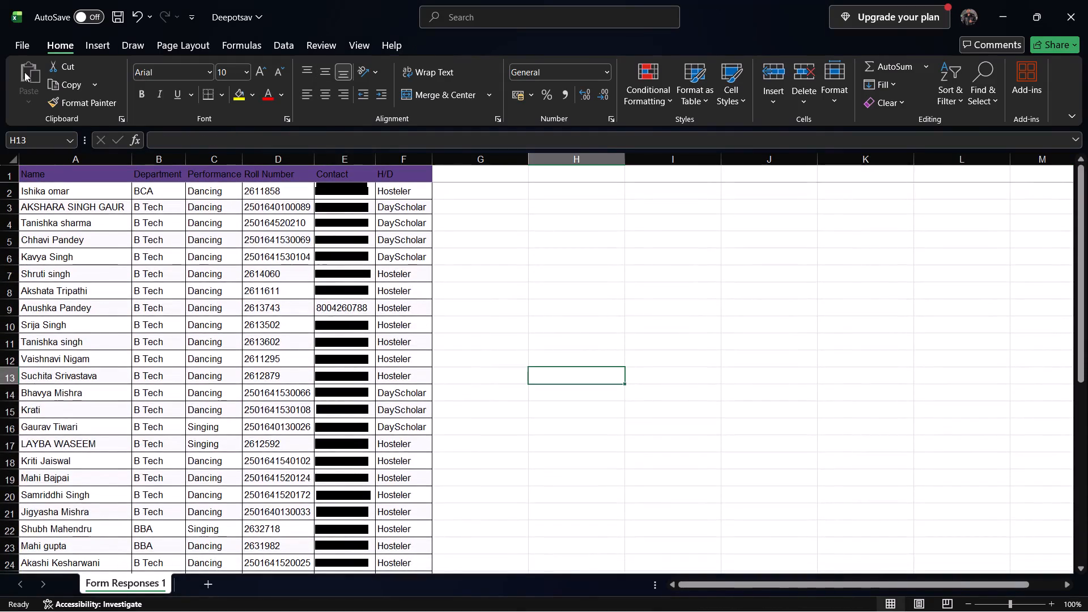
pyautogui.click(16, 45)
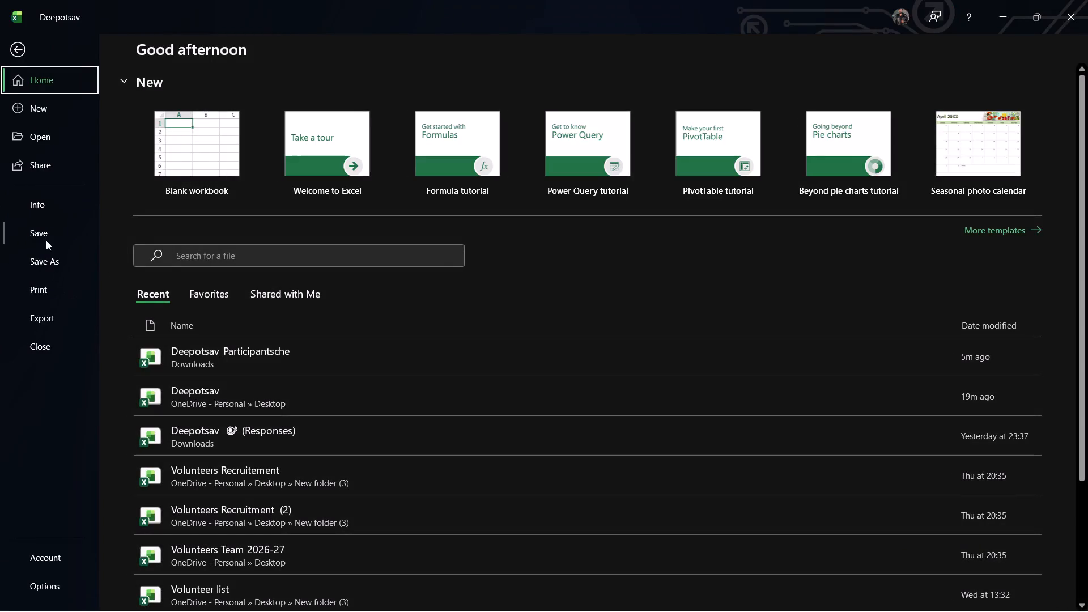
pyautogui.click(46, 262)
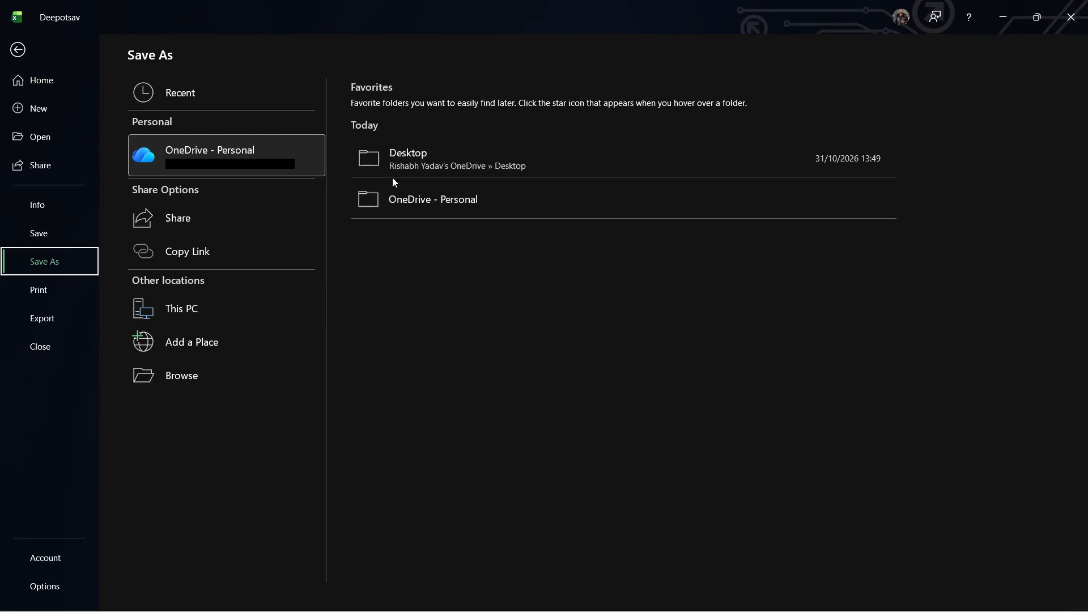
pyautogui.click(400, 166)
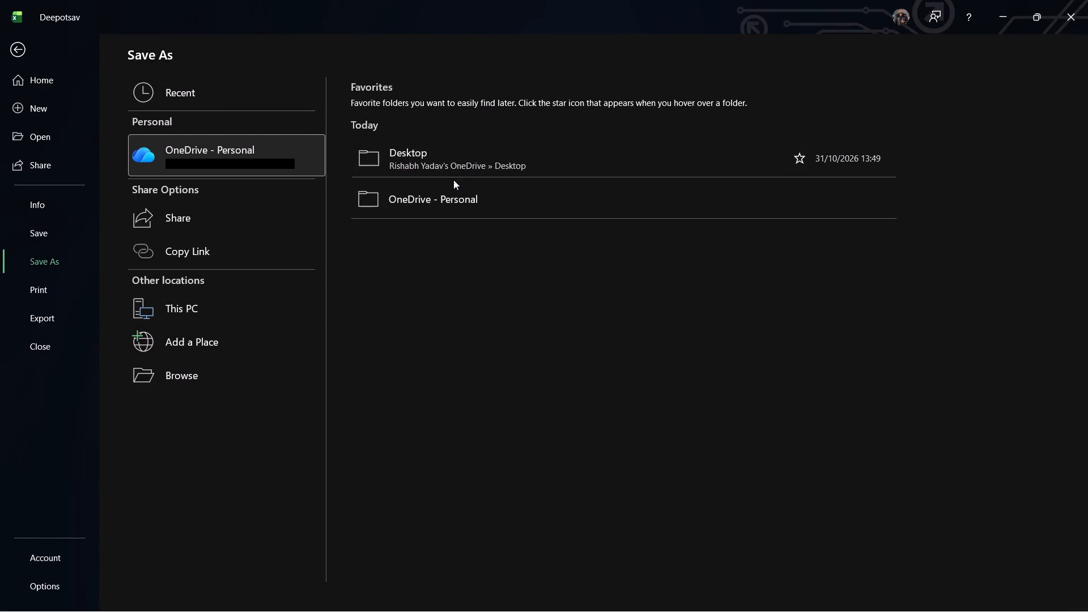
pyautogui.click(187, 230)
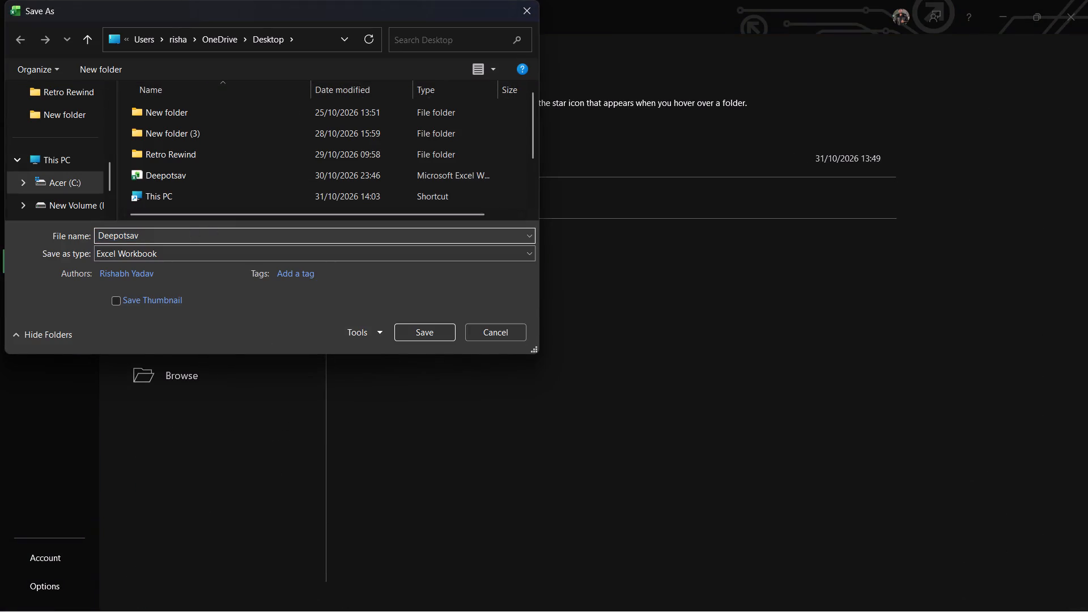
pyautogui.press('space')
pyautogui.write('finalll')
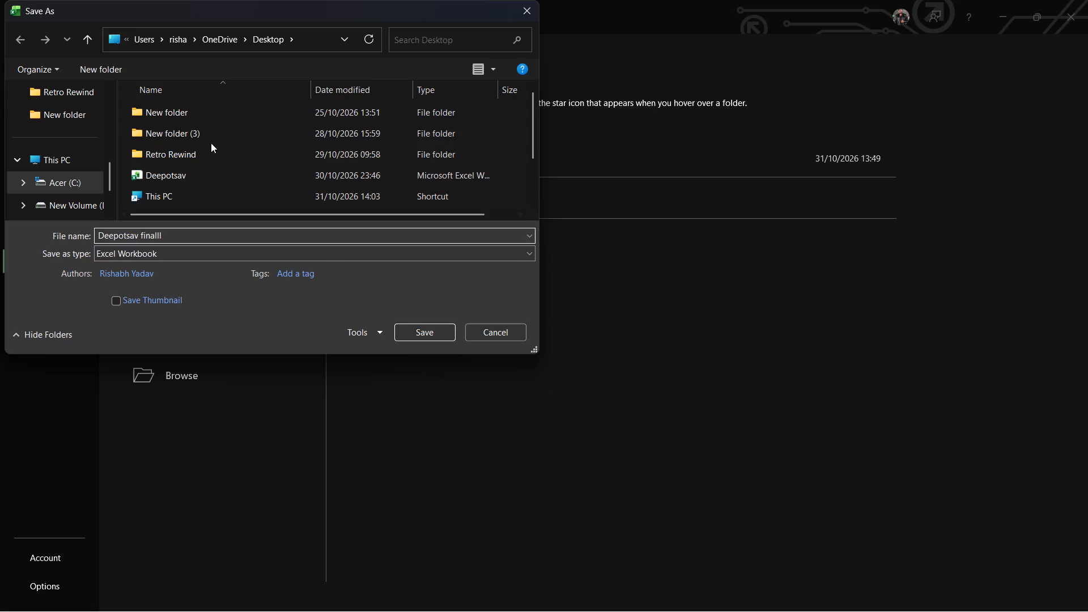
pyautogui.scroll(3, 73, 116)
pyautogui.click(57, 121)
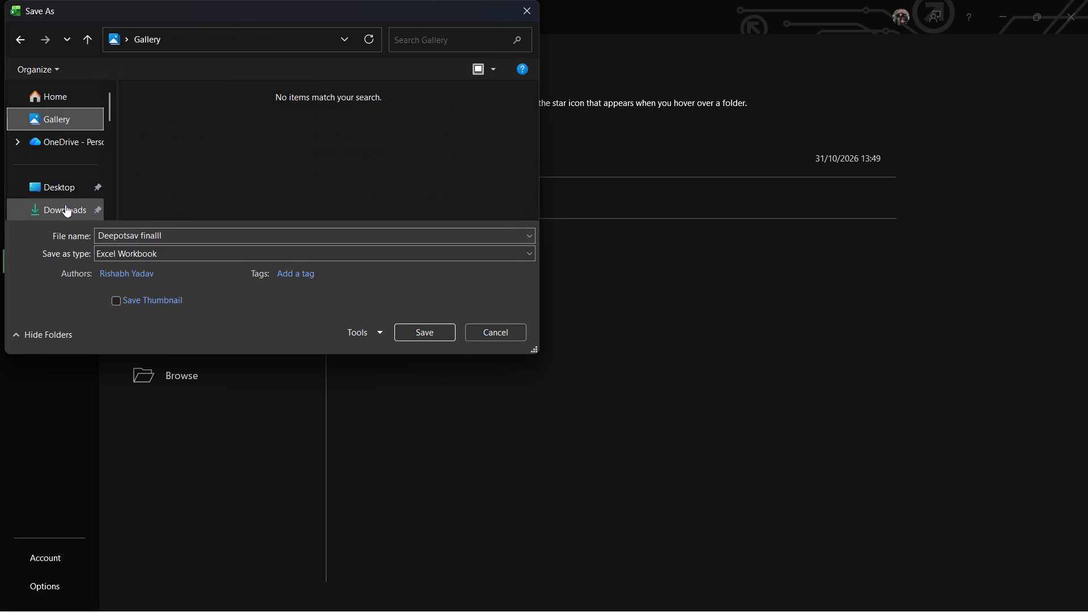
pyautogui.click(66, 208)
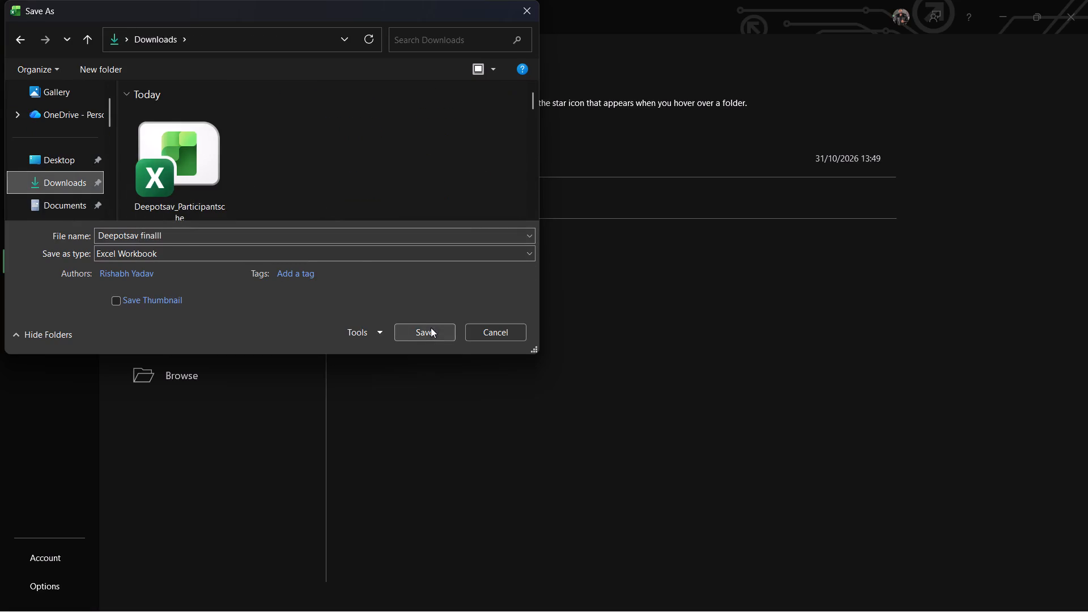
pyautogui.click(431, 329)
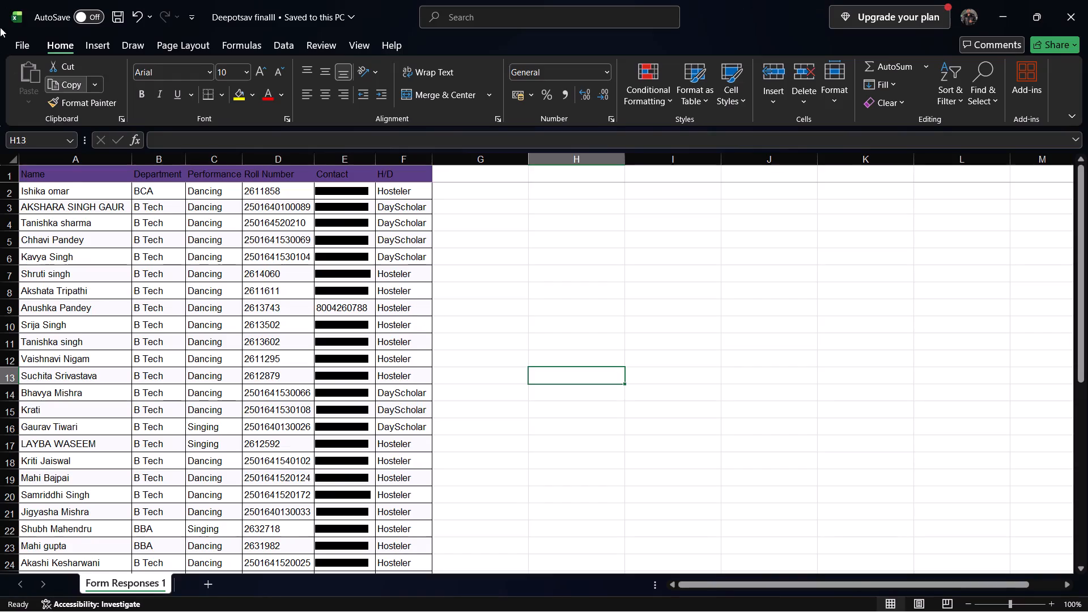
# Save the sheet as a PDF named "Deepotsav finalll" in the Downloads folder, with standard optimization and opening after publishing.
pyautogui.click(22, 36)
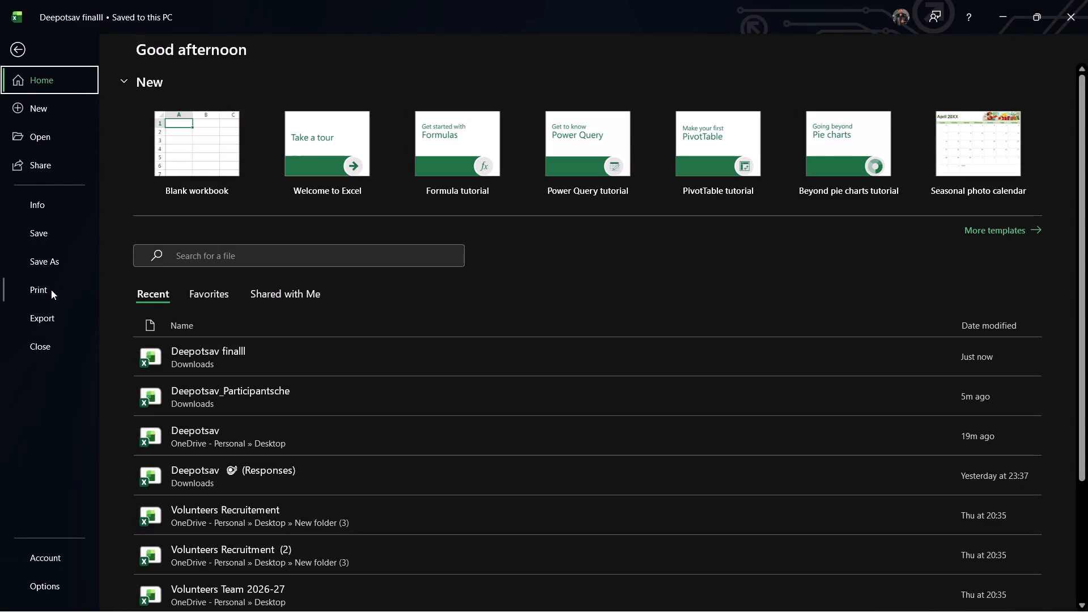
pyautogui.click(48, 256)
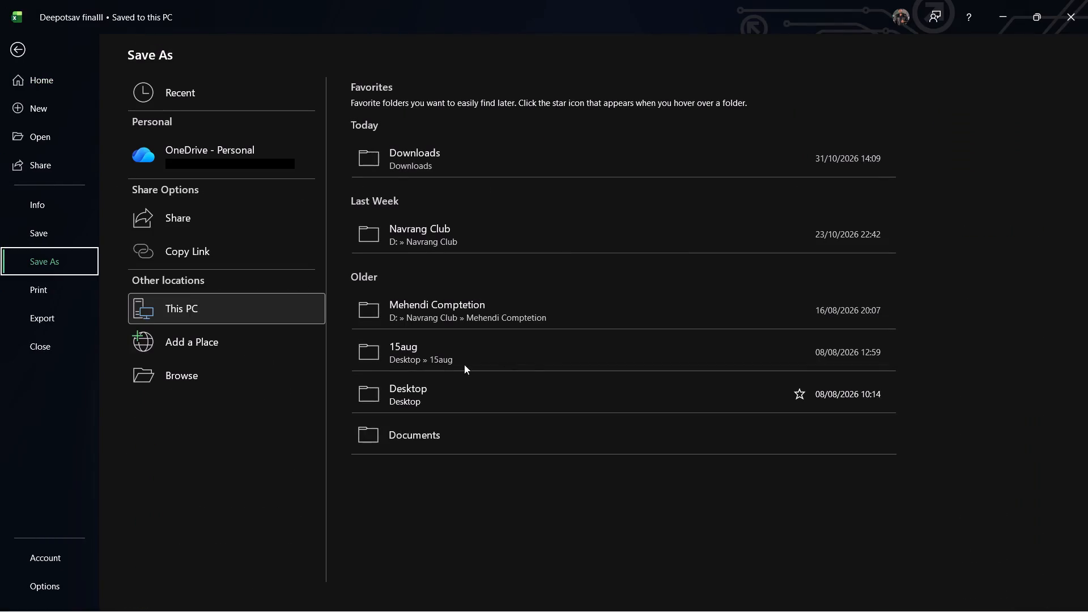
pyautogui.click(432, 382)
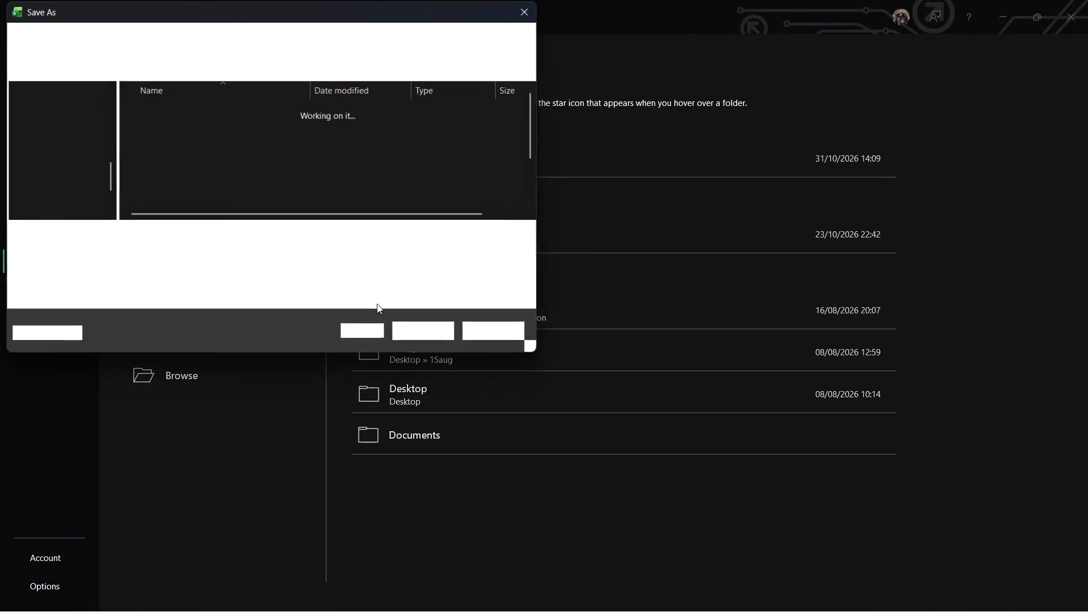
pyautogui.click(195, 254)
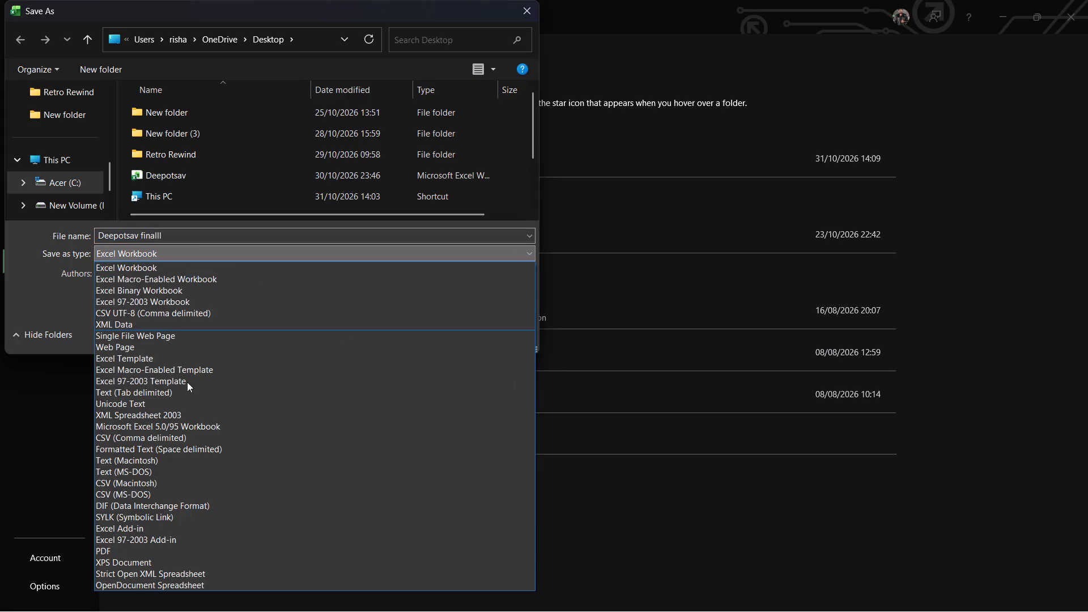
pyautogui.click(161, 551)
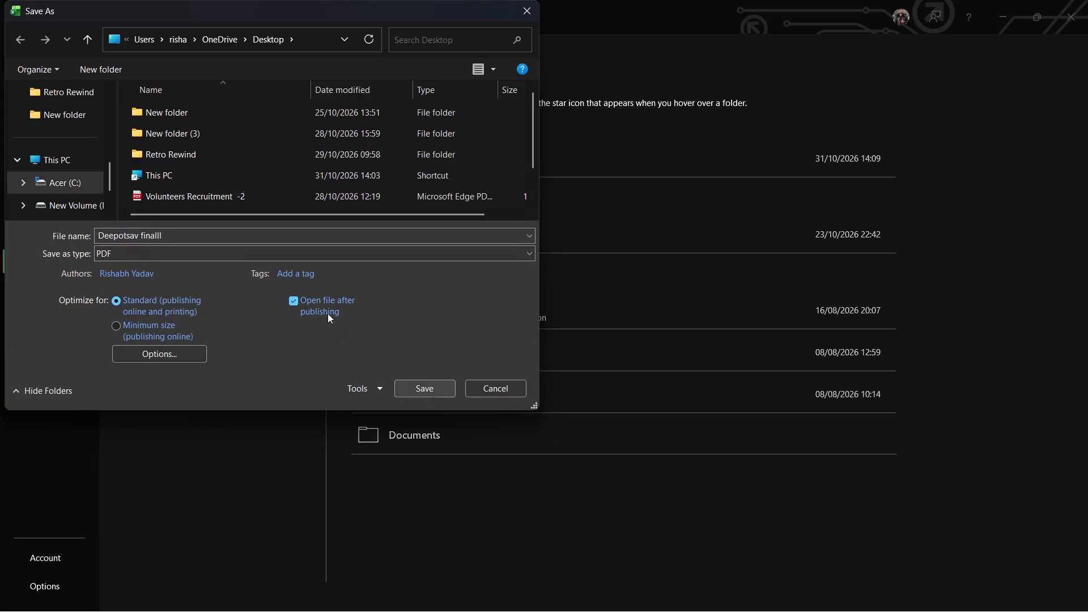
pyautogui.scroll(9, 54, 163)
pyautogui.click(67, 205)
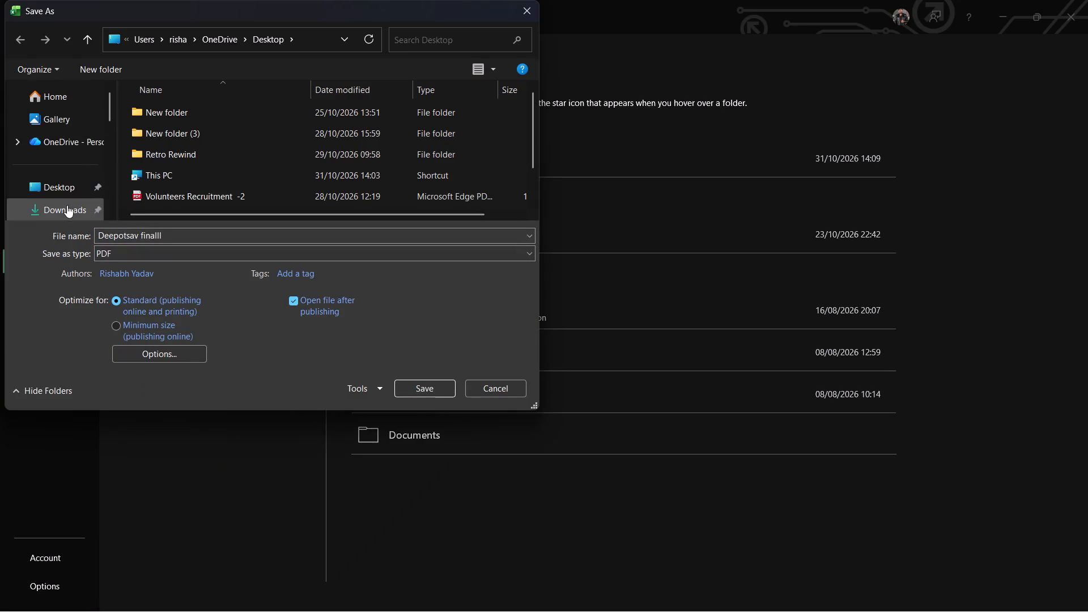
pyautogui.click(420, 389)
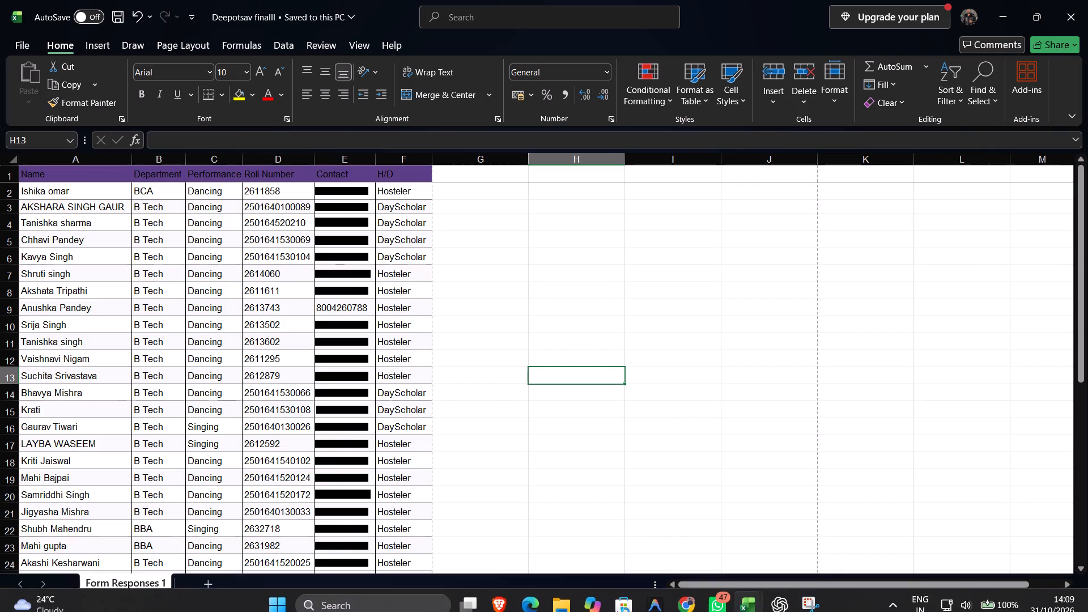
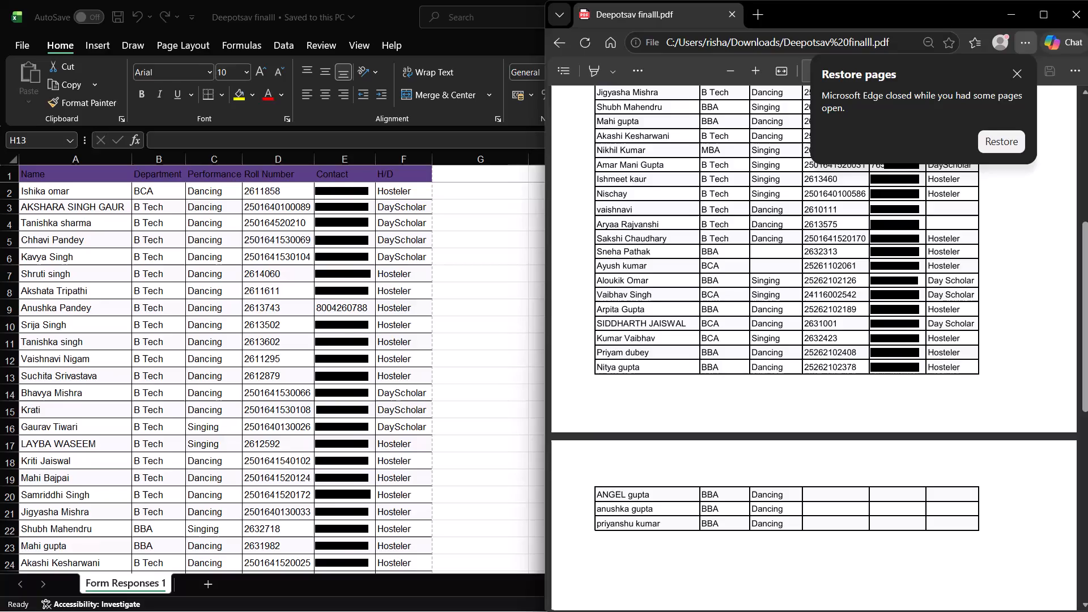
# Review both pages of the exported Deepotsav finalll PDF and dismiss the restore-pages notice.
pyautogui.scroll(2, 717, 465)
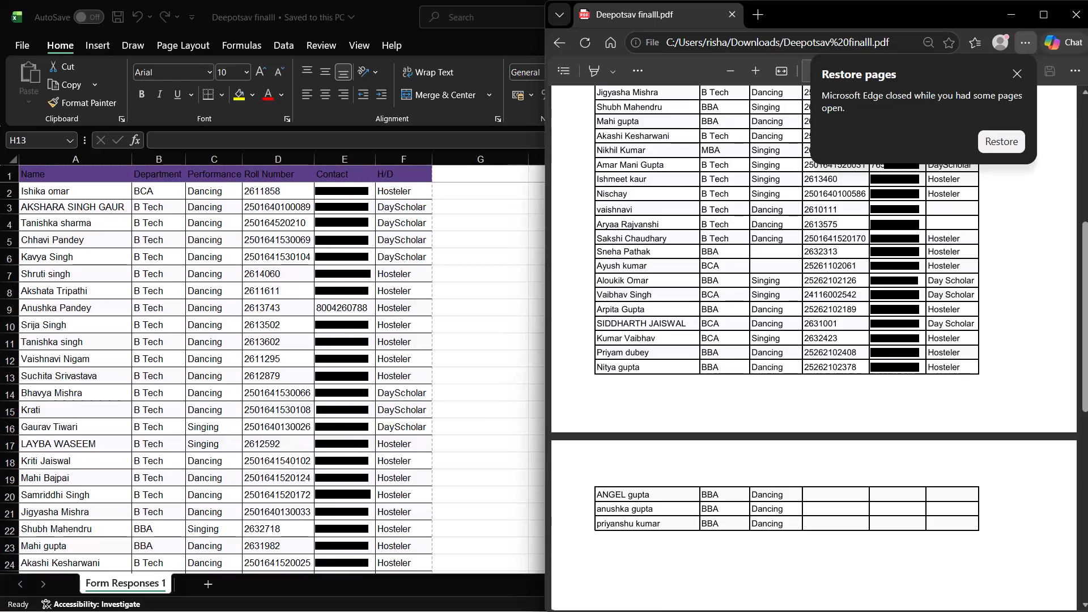
pyautogui.scroll(2, 717, 465)
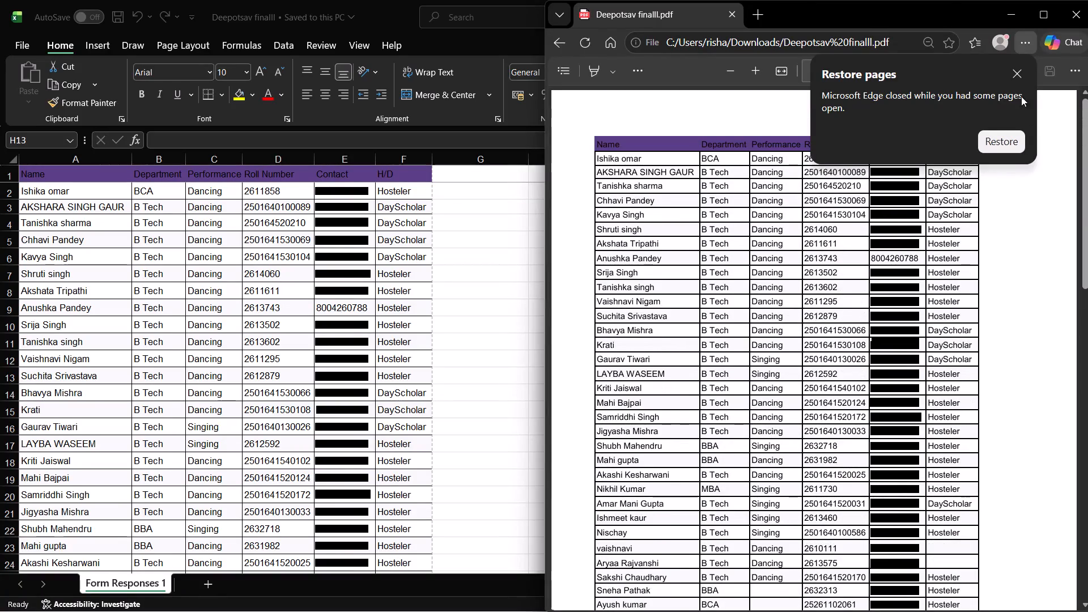
pyautogui.click(1011, 80)
pyautogui.scroll(-1, 855, 363)
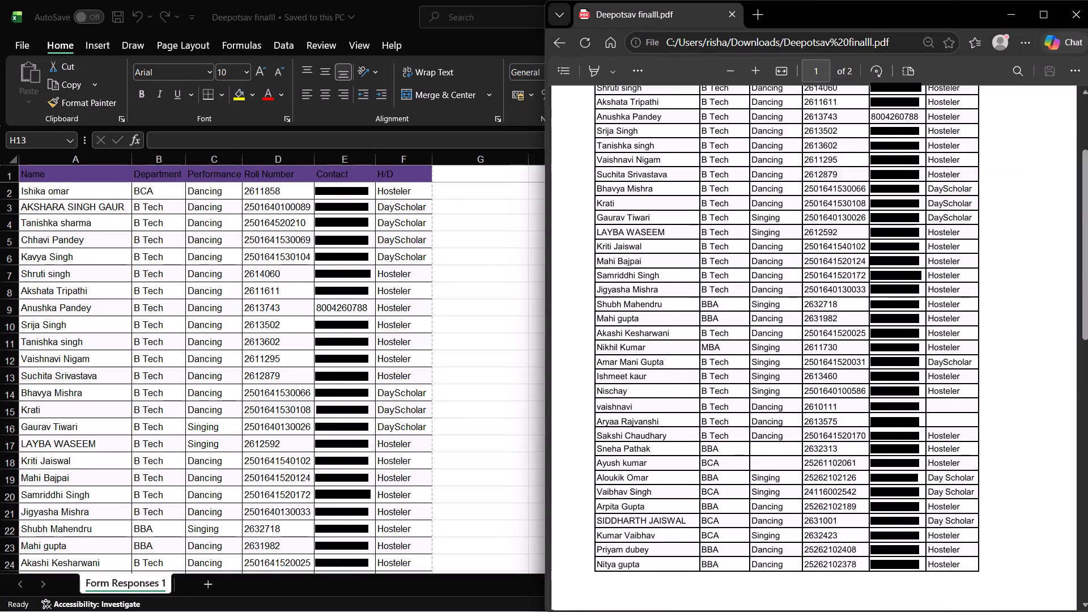
pyautogui.scroll(-1, 855, 363)
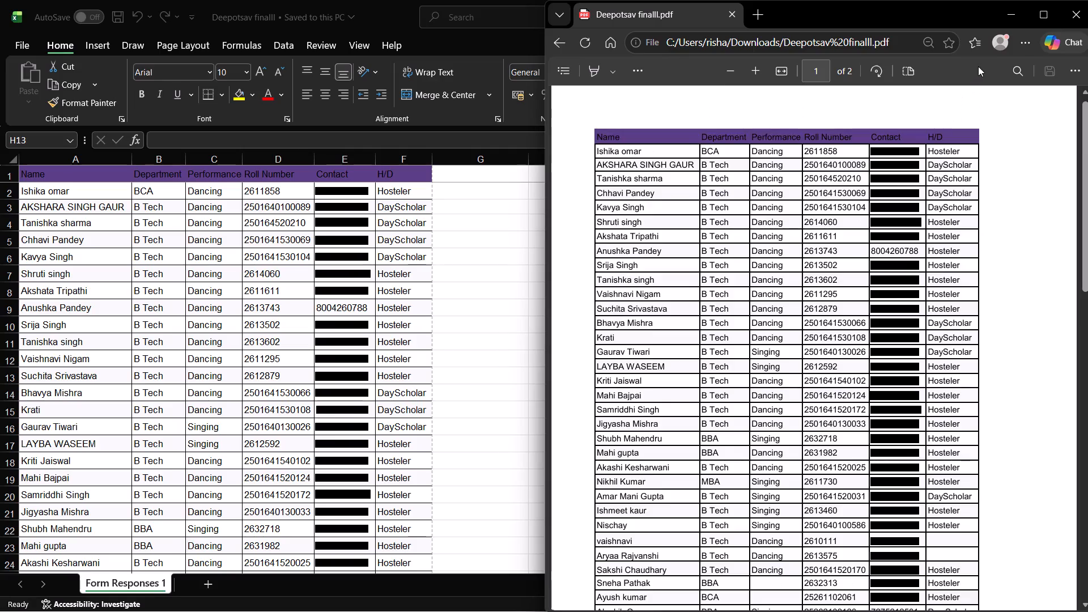
pyautogui.hscroll(1, 921, 232)
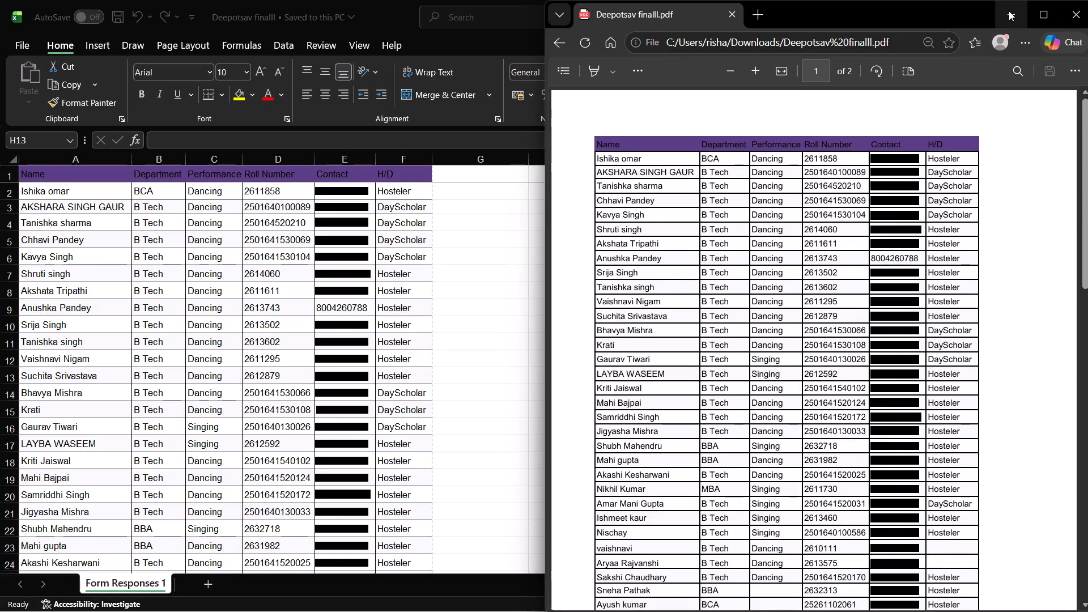
pyautogui.click(1009, 11)
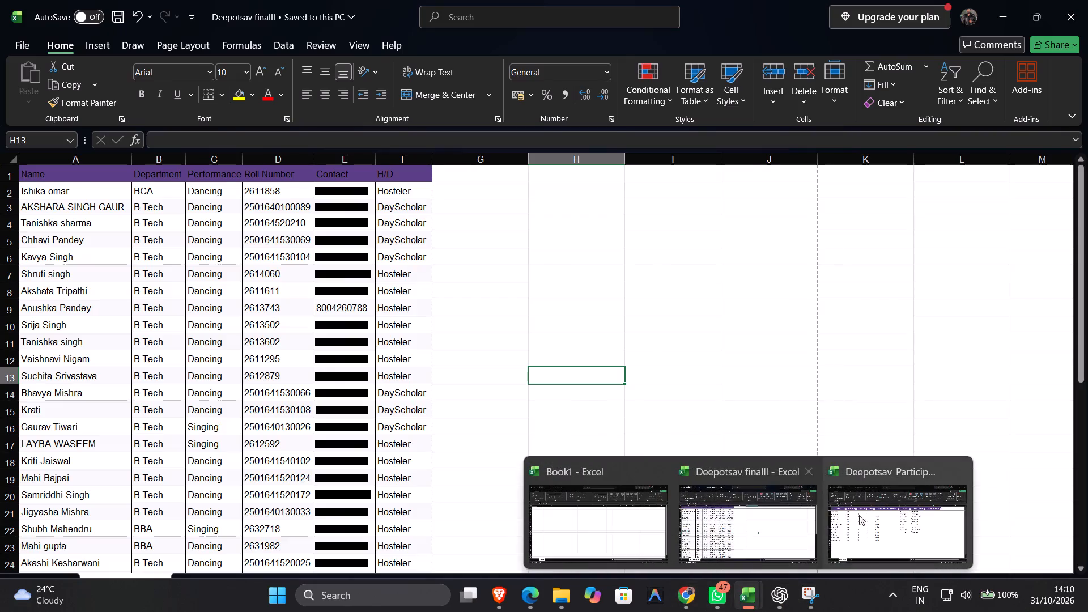
# Set the height of all rows in the Deepotsav finalll workbook's sheet to 13.
pyautogui.click(889, 511)
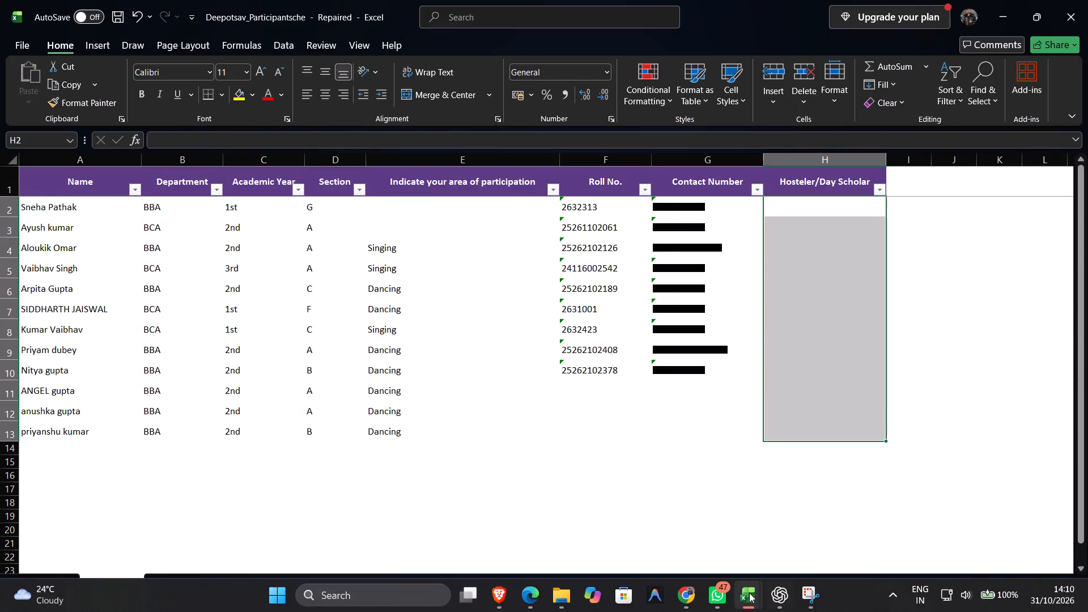
pyautogui.click(719, 515)
pyautogui.hscroll(1, 443, 455)
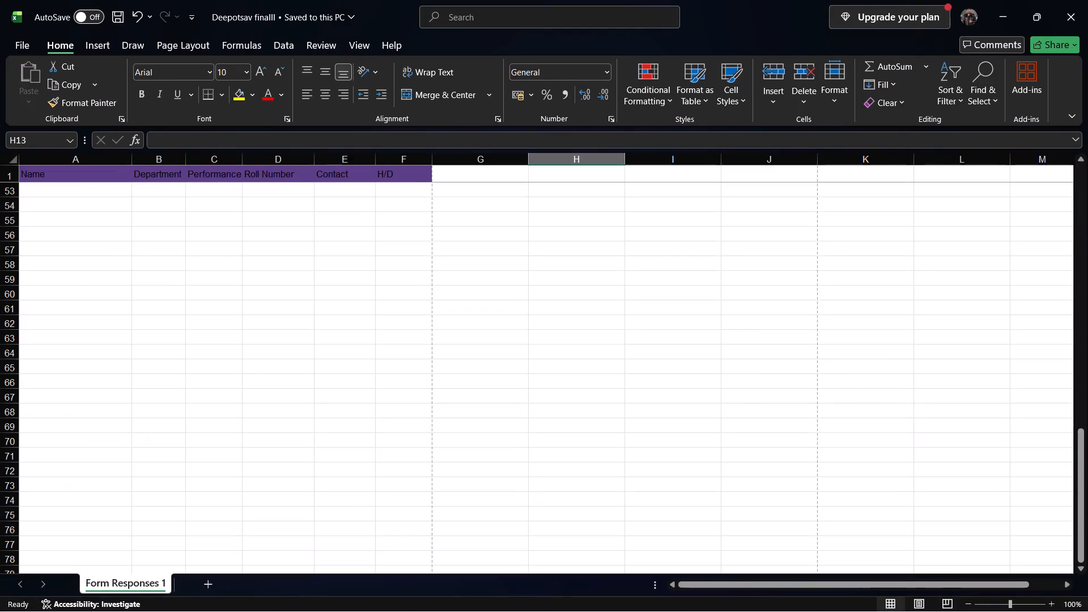
pyautogui.hscroll(1, 443, 455)
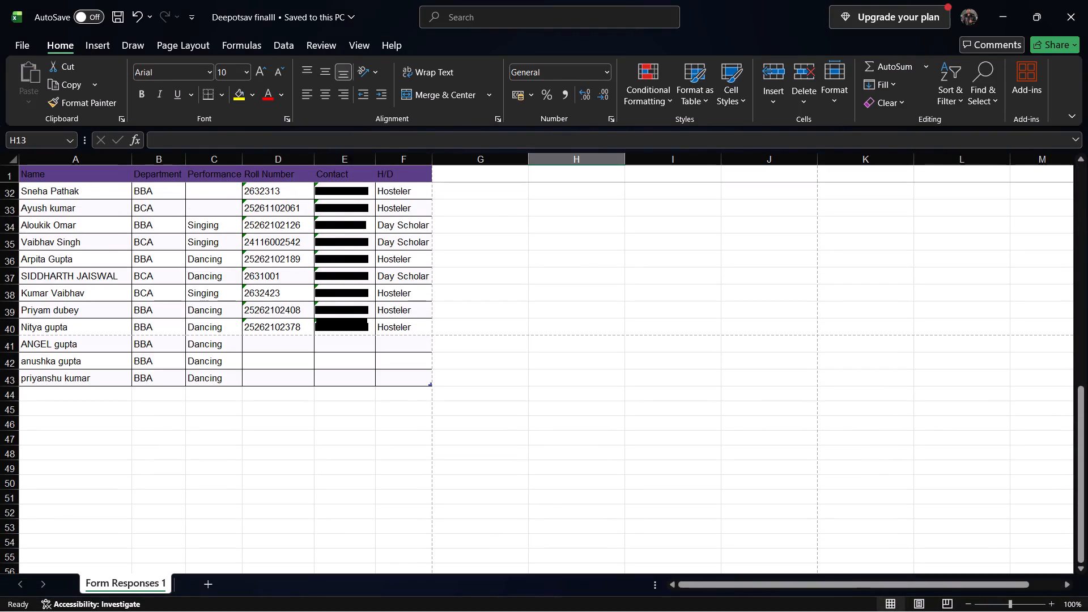
pyautogui.rightClick(14, 176)
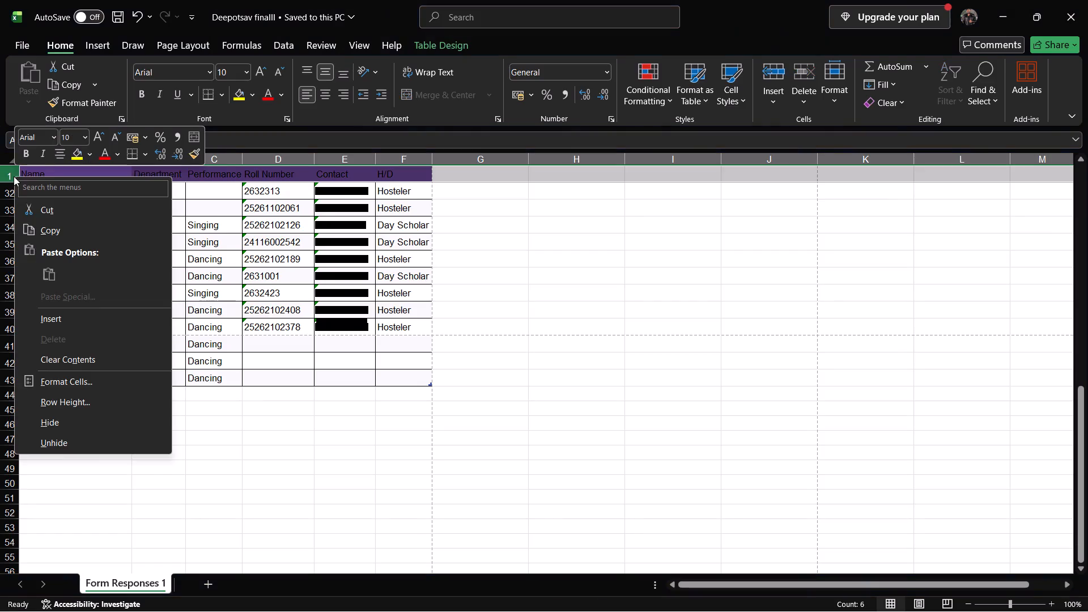
pyautogui.click(386, 360)
pyautogui.hotkey('ctrl', 'a')
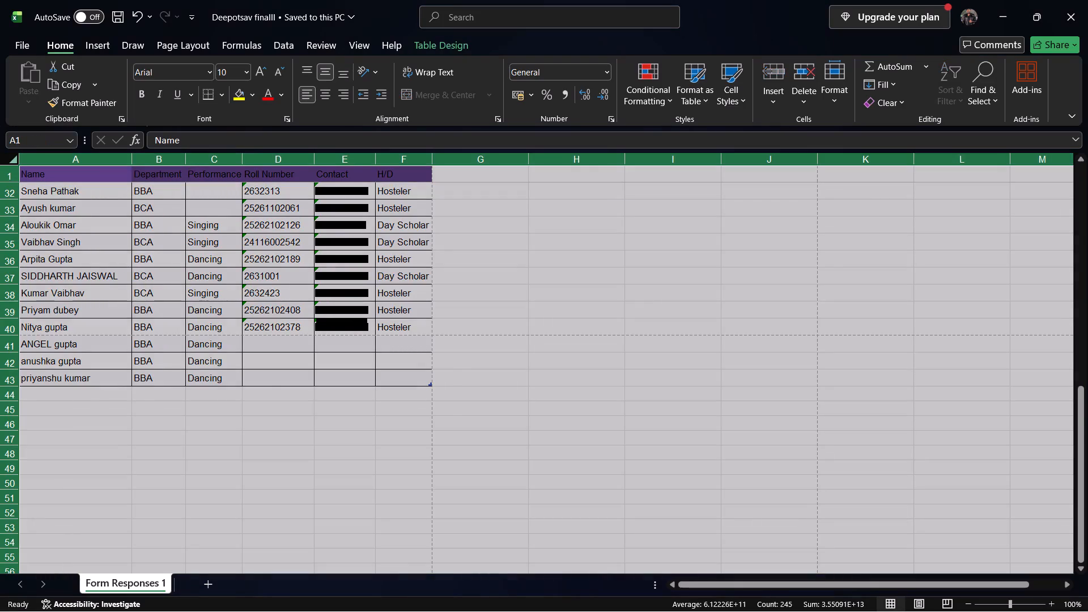
pyautogui.rightClick(262, 349)
pyautogui.click(330, 295)
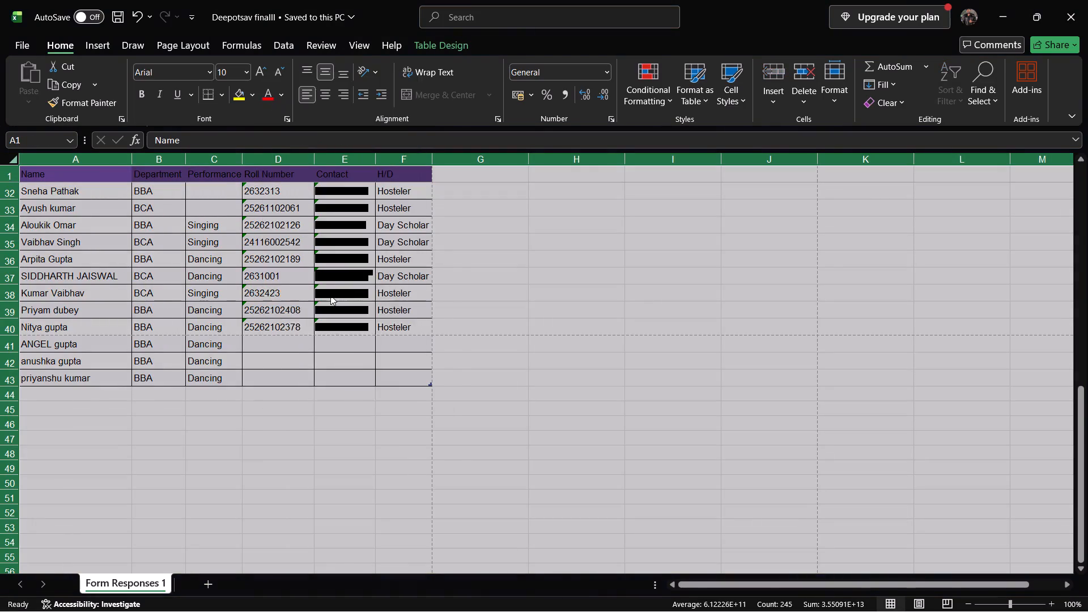
pyautogui.press('1')
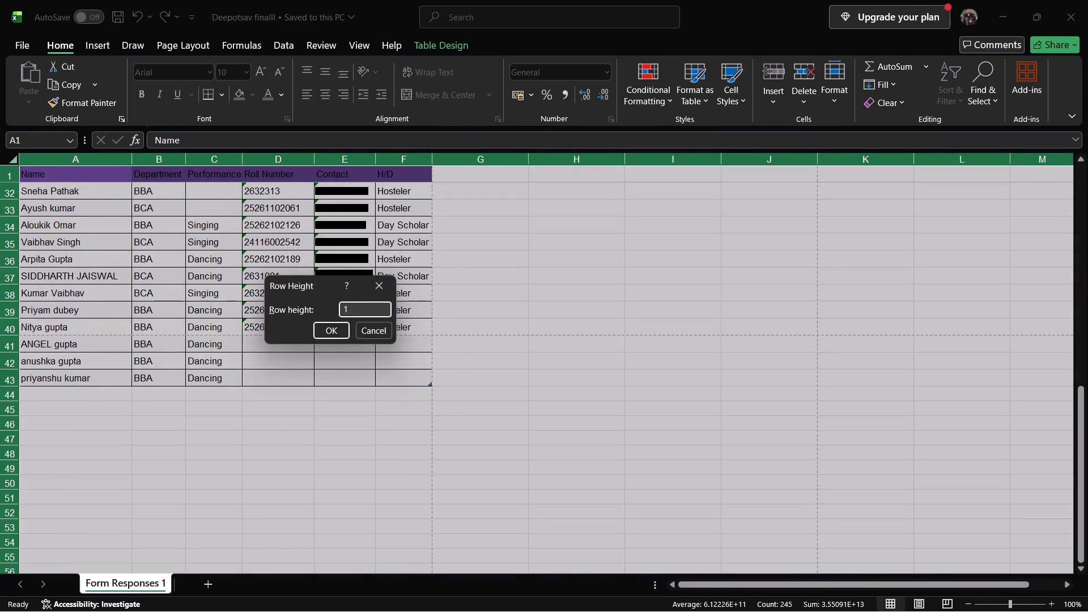
pyautogui.press('3')
pyautogui.press('Return')
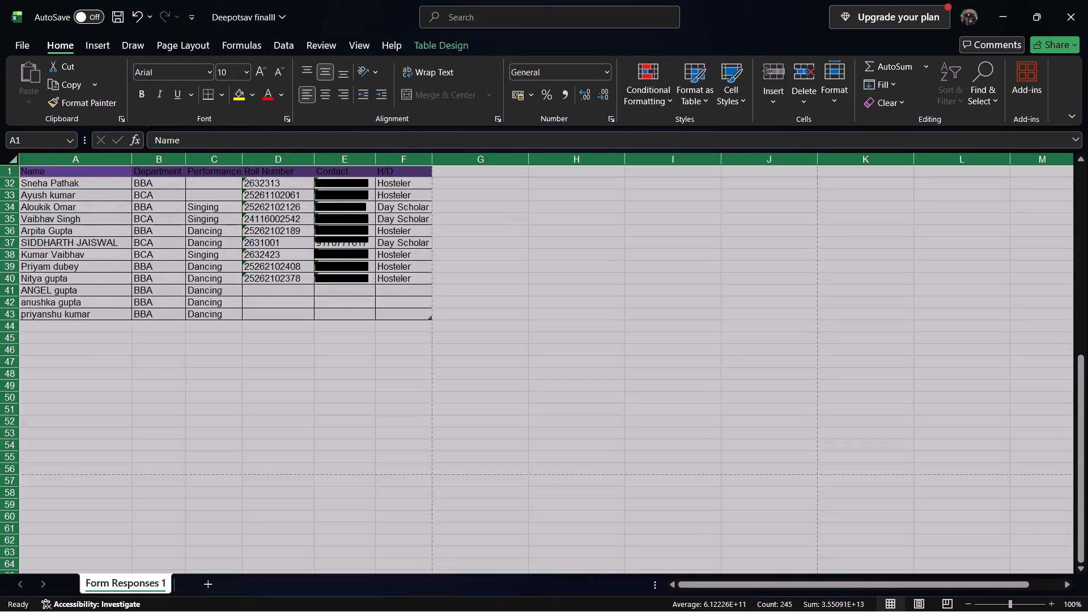
pyautogui.scroll(5, 376, 356)
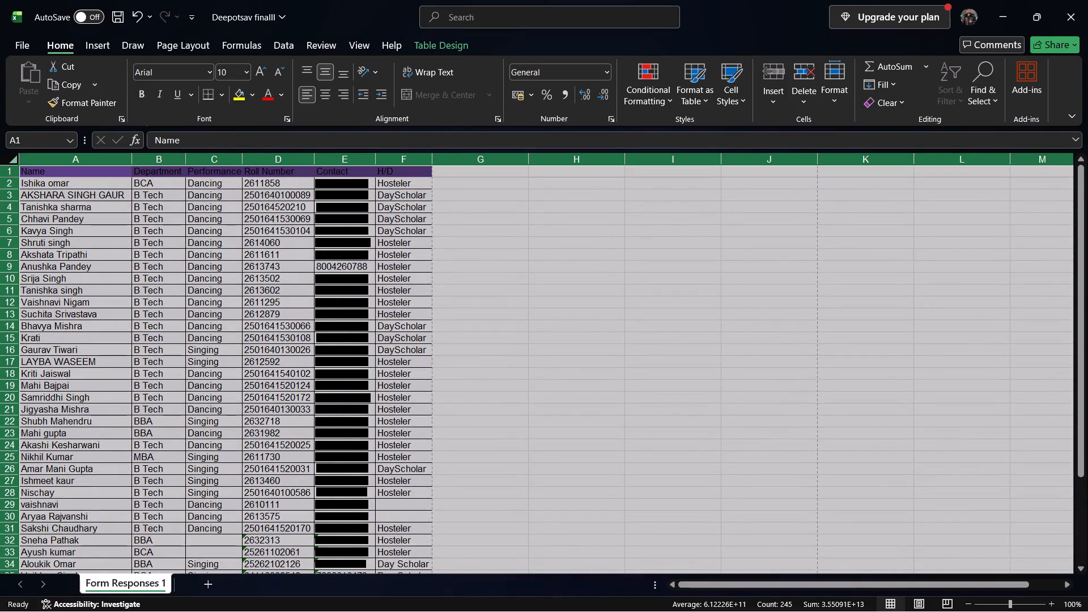
pyautogui.click(626, 292)
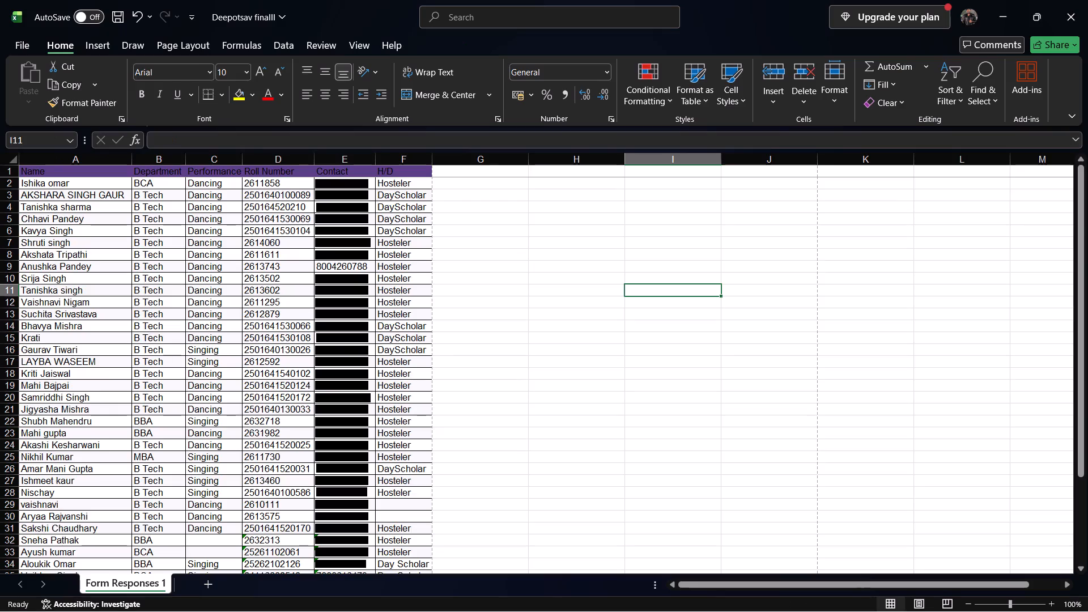
# Save the sheet as a PDF named "Deepotsav finalll2" in the Downloads folder, check its layout, and return to the workbook.
pyautogui.click(15, 47)
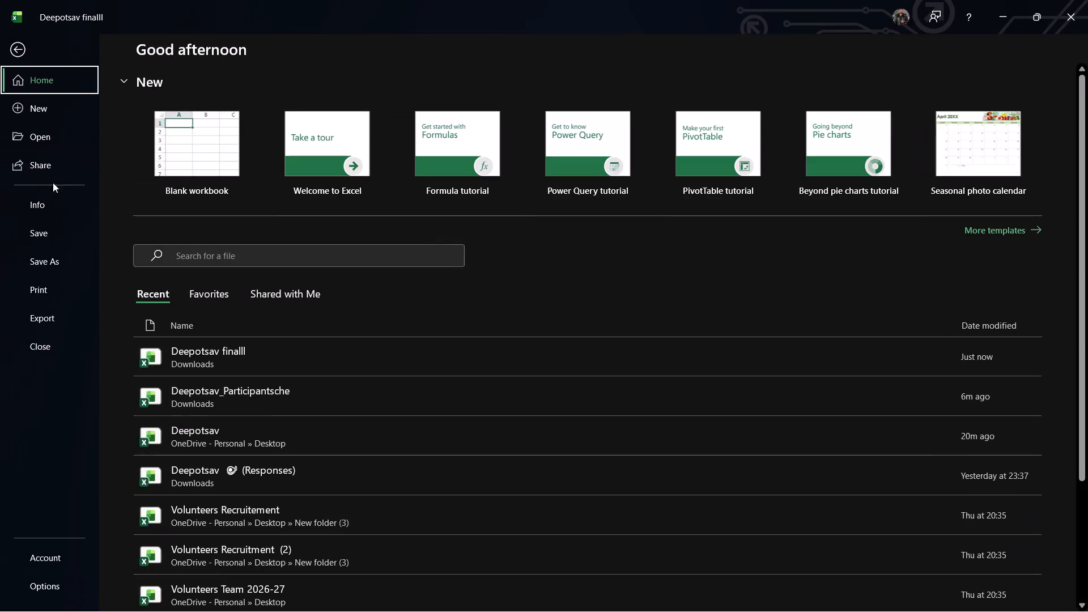
pyautogui.click(47, 264)
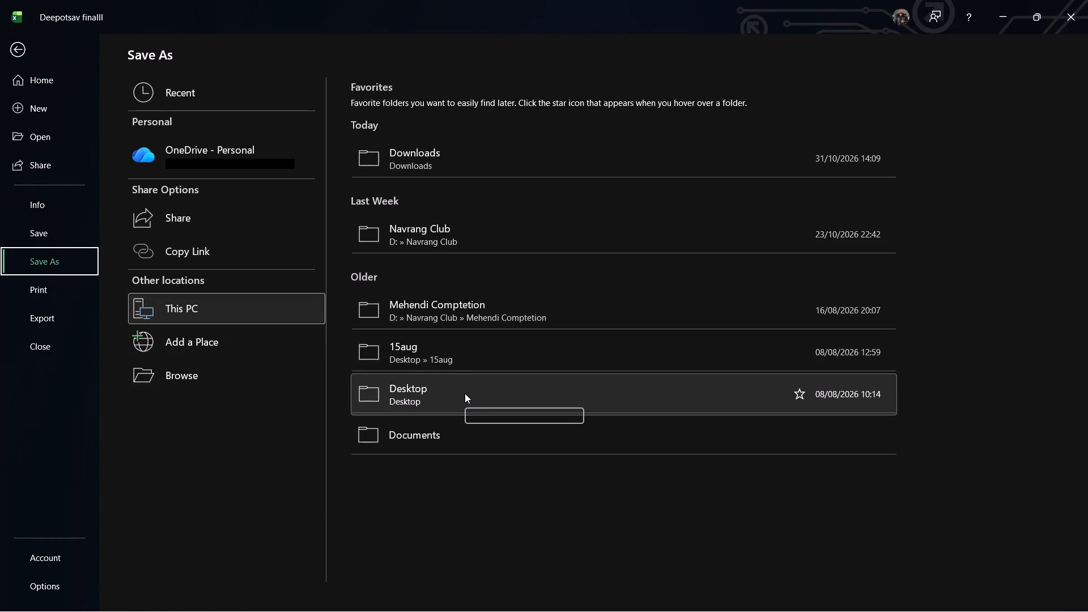
pyautogui.click(465, 393)
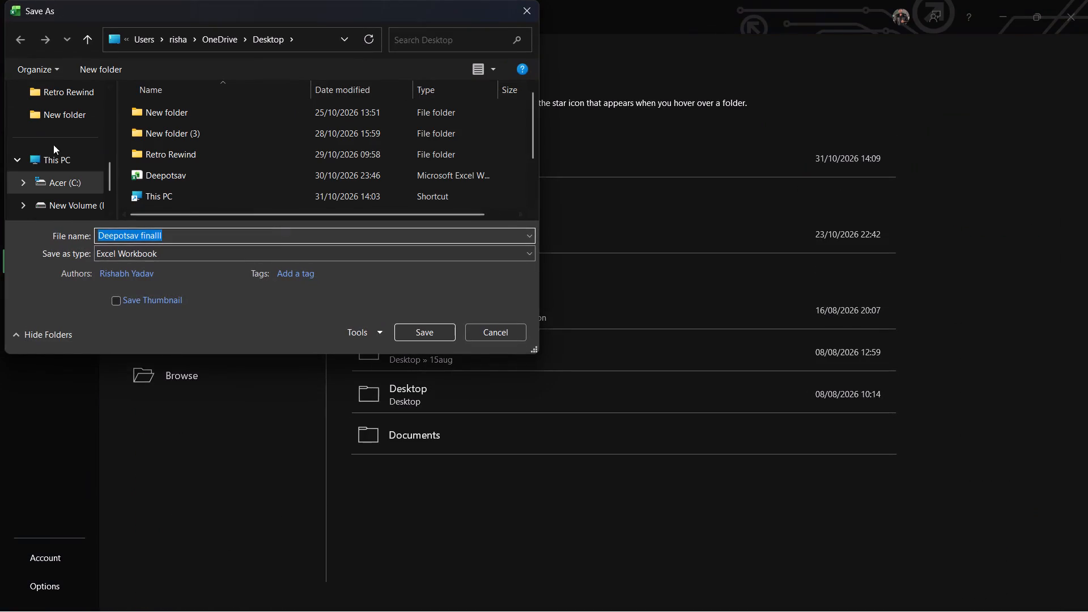
pyautogui.scroll(3, 62, 170)
pyautogui.click(69, 204)
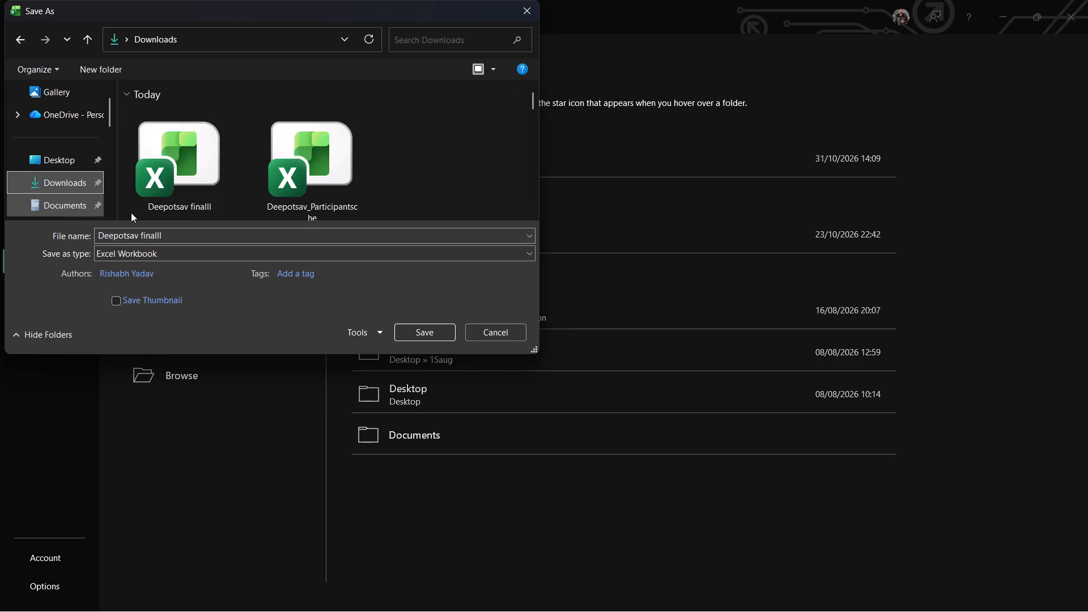
pyautogui.click(200, 233)
pyautogui.press('space')
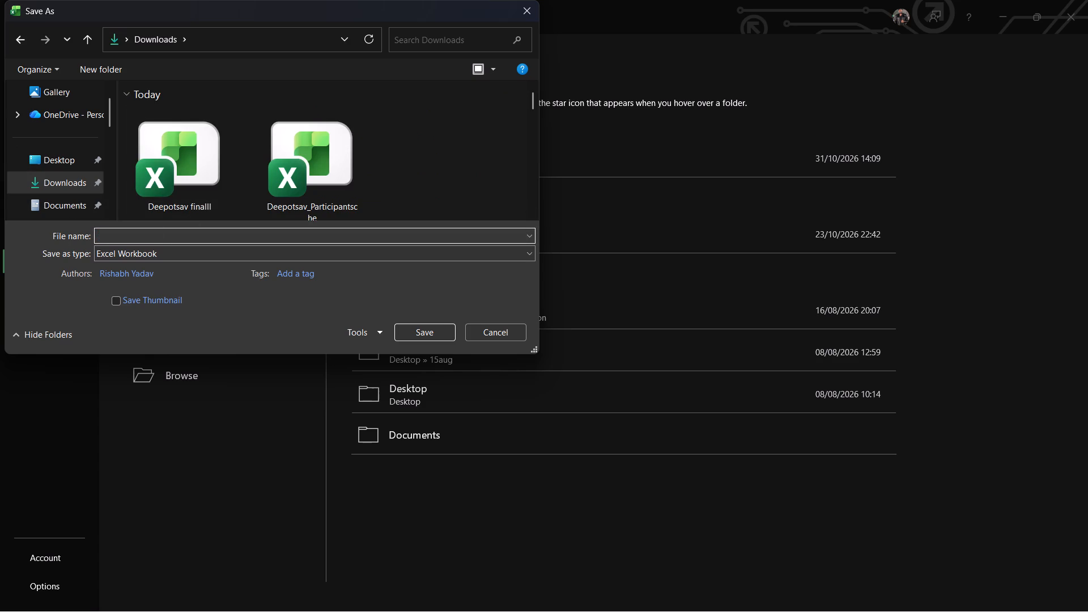
pyautogui.hotkey('ctrl', 'z')
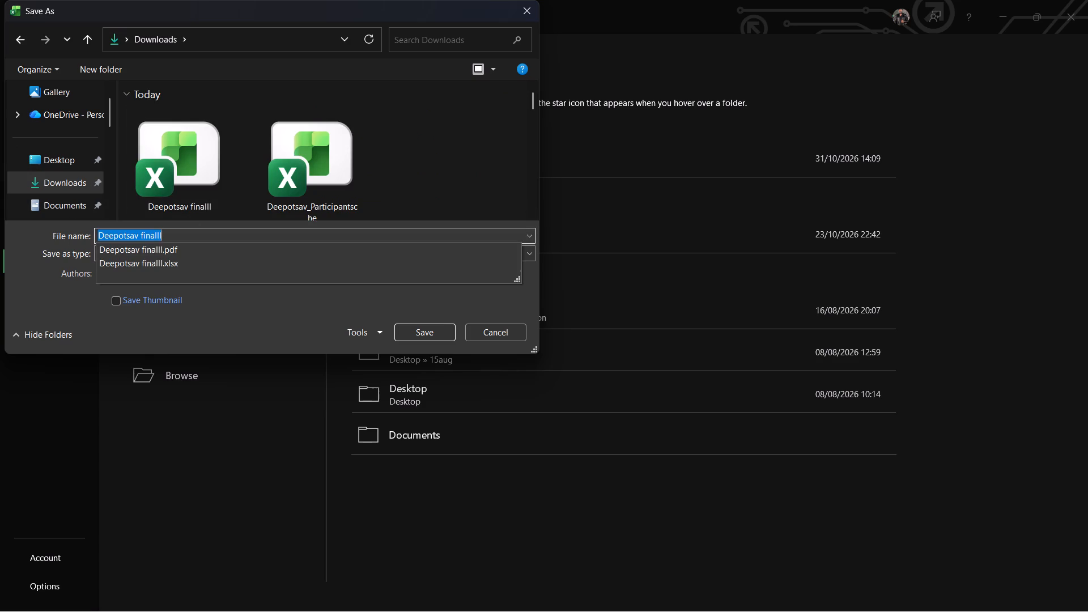
pyautogui.click(188, 239)
pyautogui.press('2')
pyautogui.click(202, 256)
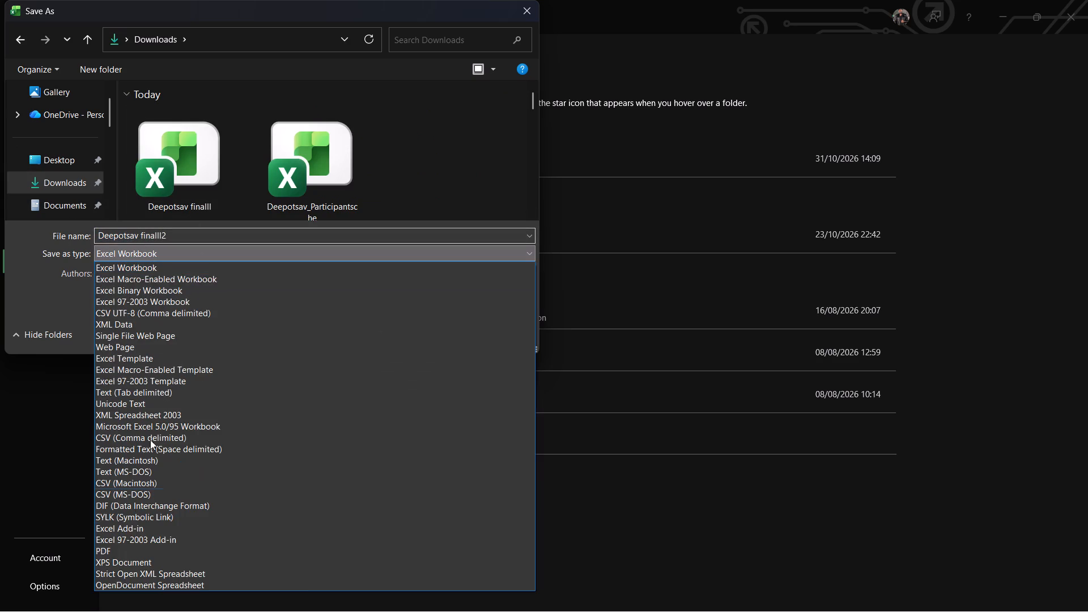
pyautogui.click(127, 550)
pyautogui.click(423, 388)
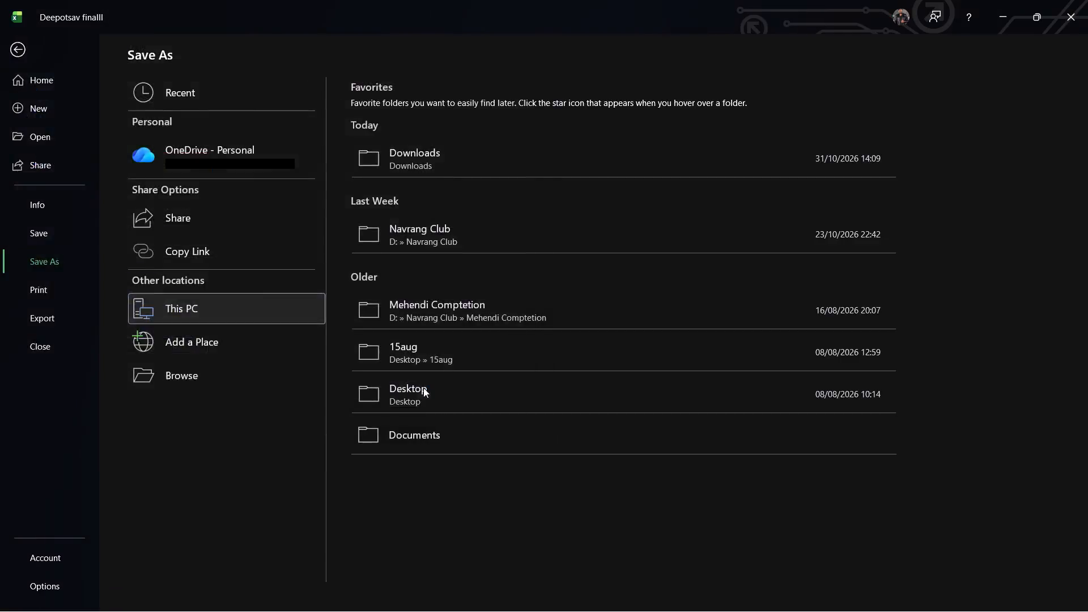
pyautogui.scroll(-5, 725, 209)
pyautogui.scroll(4, 725, 209)
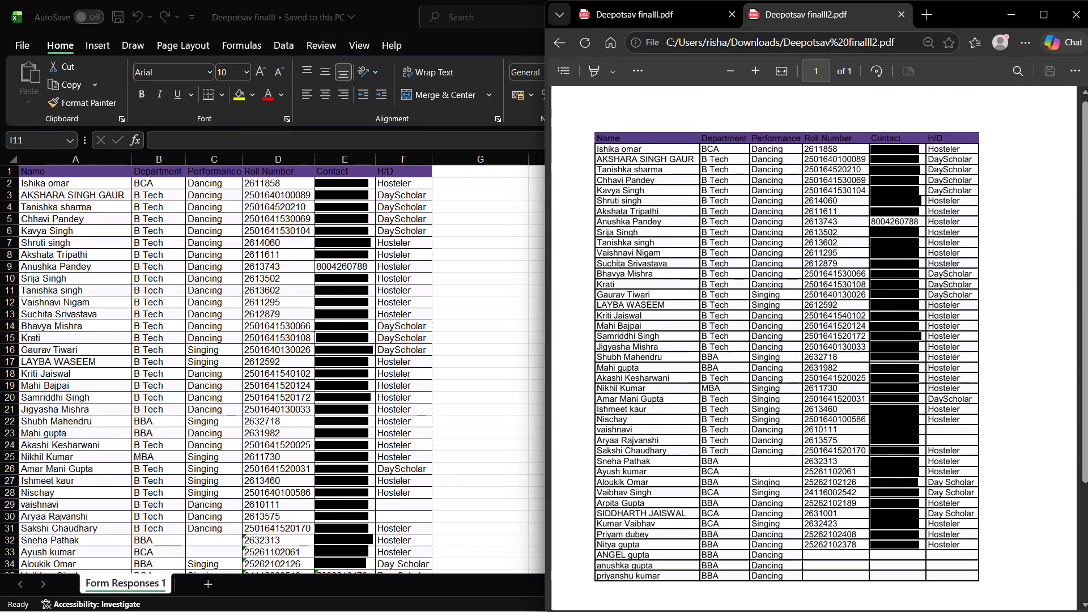
pyautogui.click(90, 219)
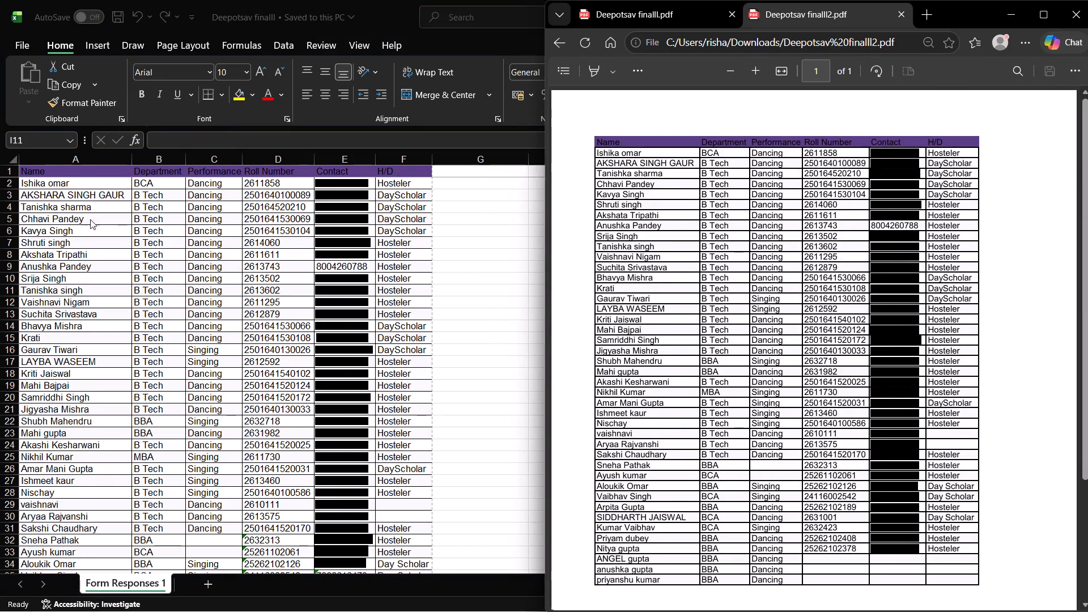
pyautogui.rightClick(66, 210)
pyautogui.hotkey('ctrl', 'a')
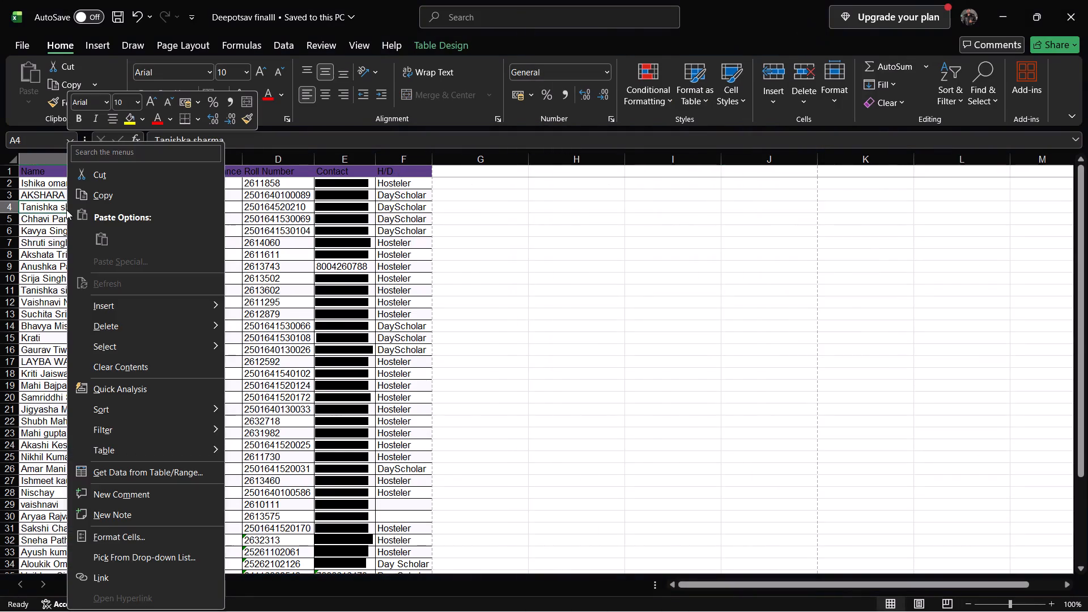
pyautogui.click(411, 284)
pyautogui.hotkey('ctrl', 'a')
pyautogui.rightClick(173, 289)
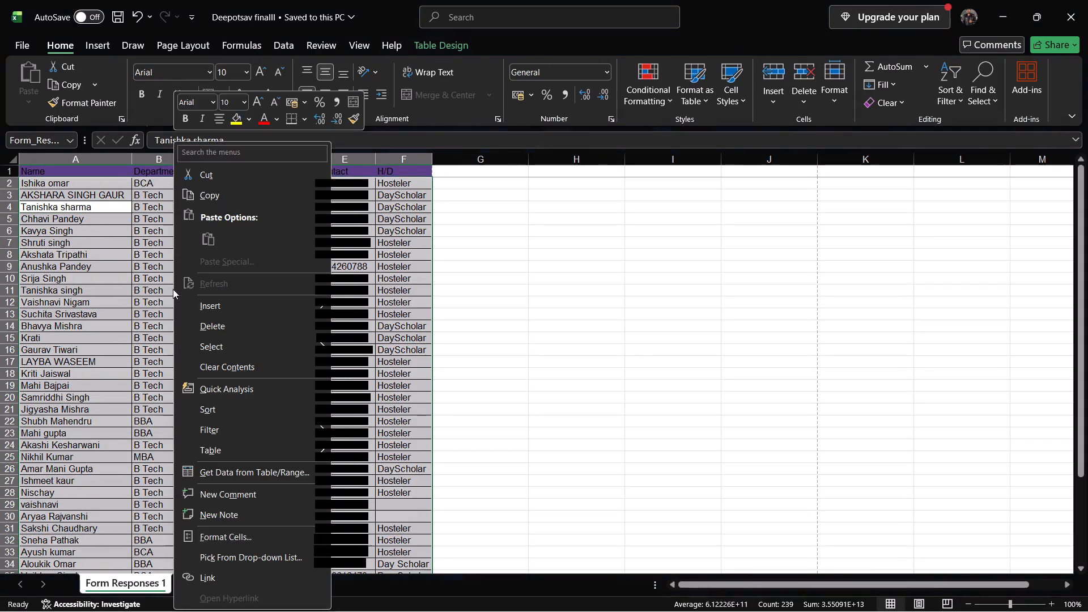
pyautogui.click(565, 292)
# Set the height of all rows in the participant sheet to 14.
pyautogui.click(562, 292)
pyautogui.hotkey('ctrl', 'a')
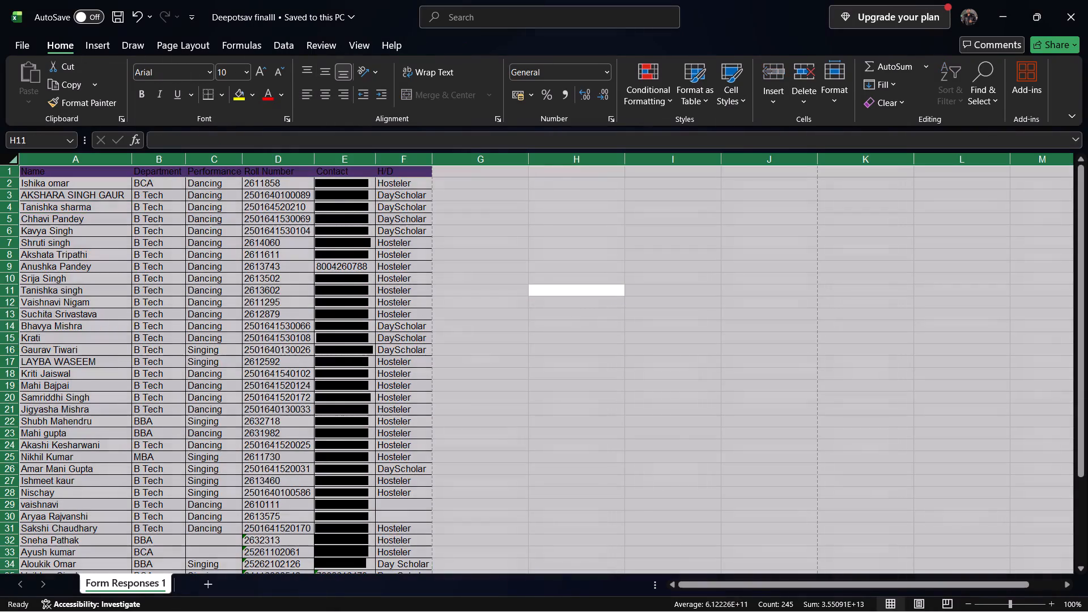
pyautogui.rightClick(288, 291)
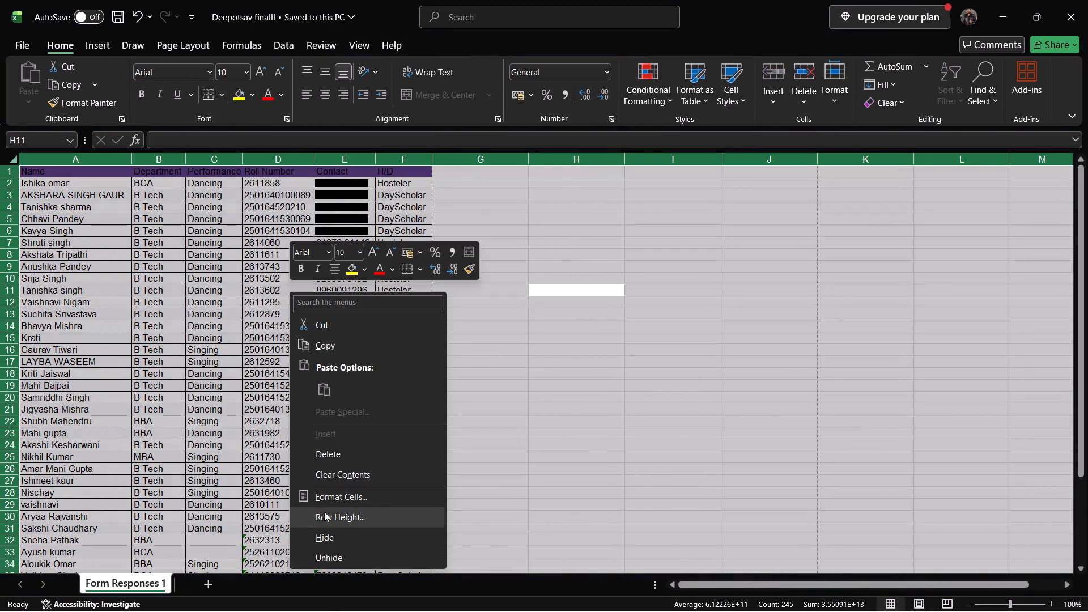
pyautogui.click(326, 520)
pyautogui.click(358, 534)
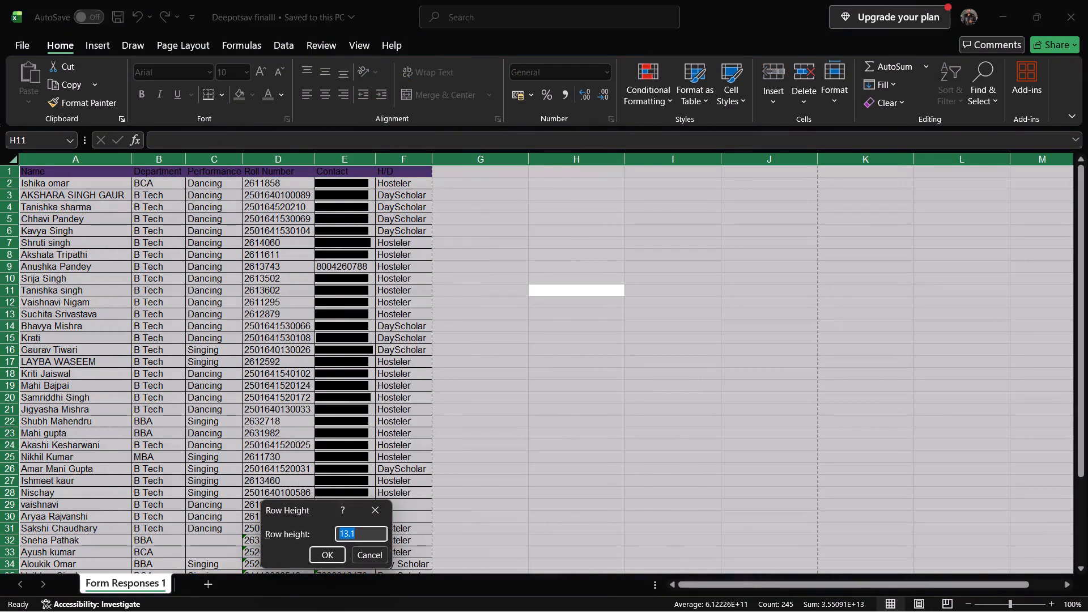
pyautogui.press('BackSpace')
pyautogui.press('BackSpace')
pyautogui.press('BackSpace')
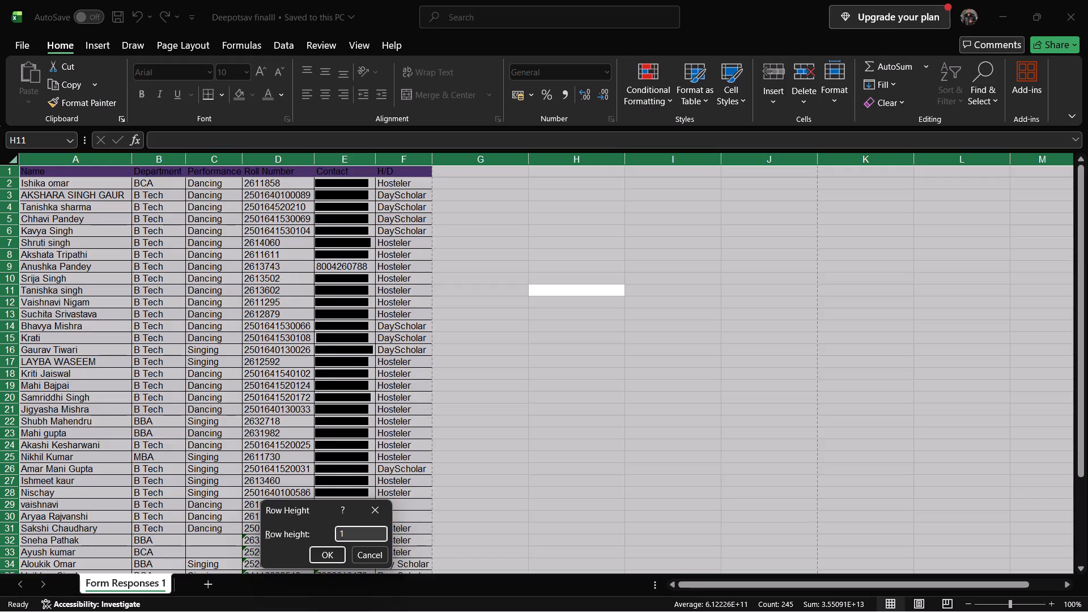
pyautogui.press('4')
pyautogui.press('Return')
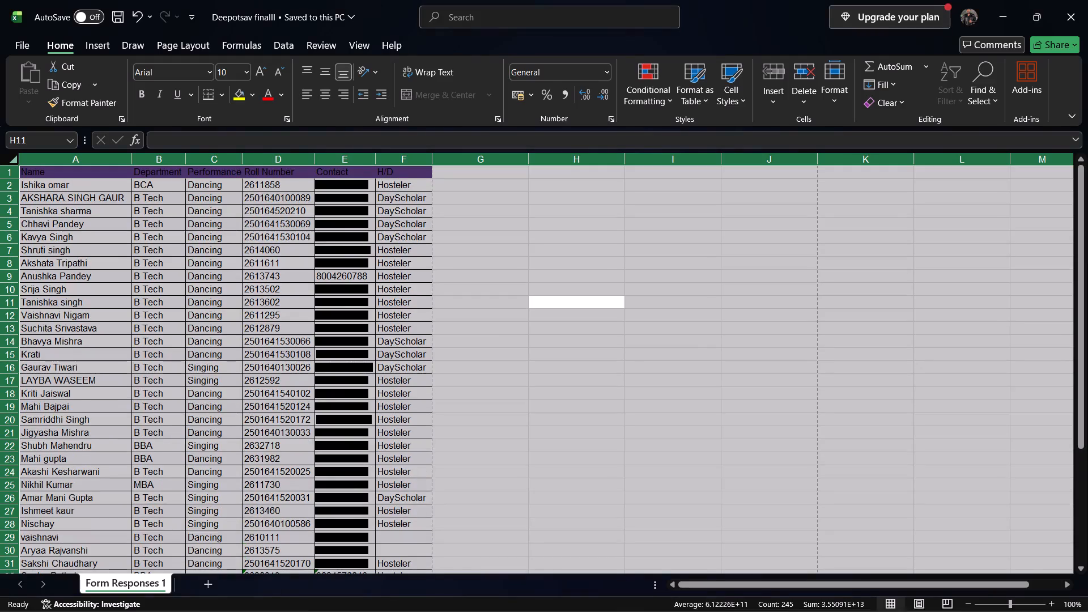
# Save the sheet as a PDF named "Deepotsav finalll 3" in the Desktop folder and check its page layout.
pyautogui.click(6, 33)
pyautogui.click(192, 89)
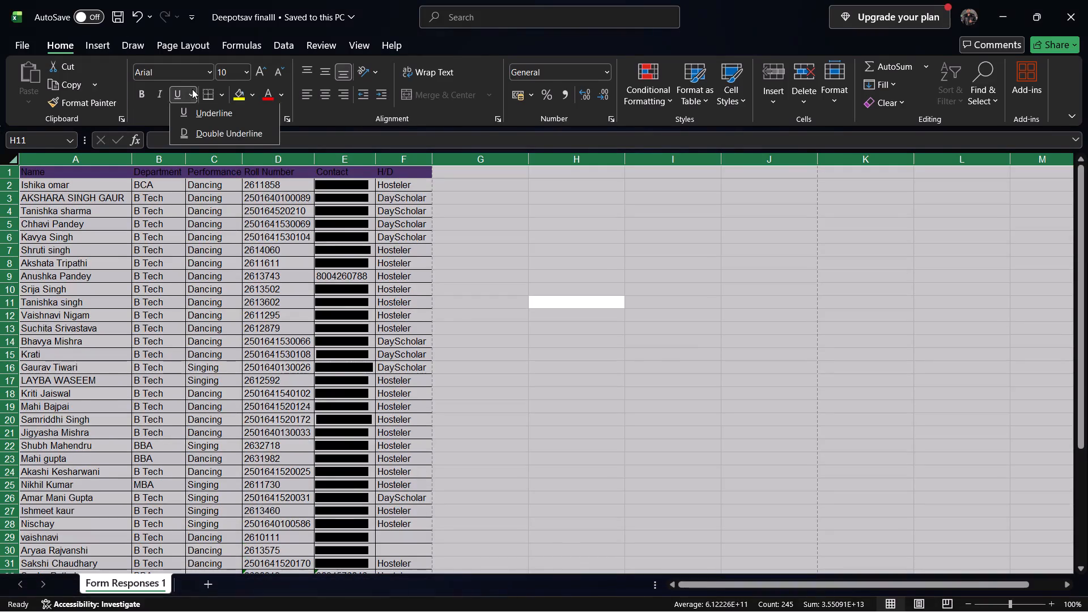
pyautogui.click(13, 37)
pyautogui.click(15, 45)
pyautogui.click(15, 44)
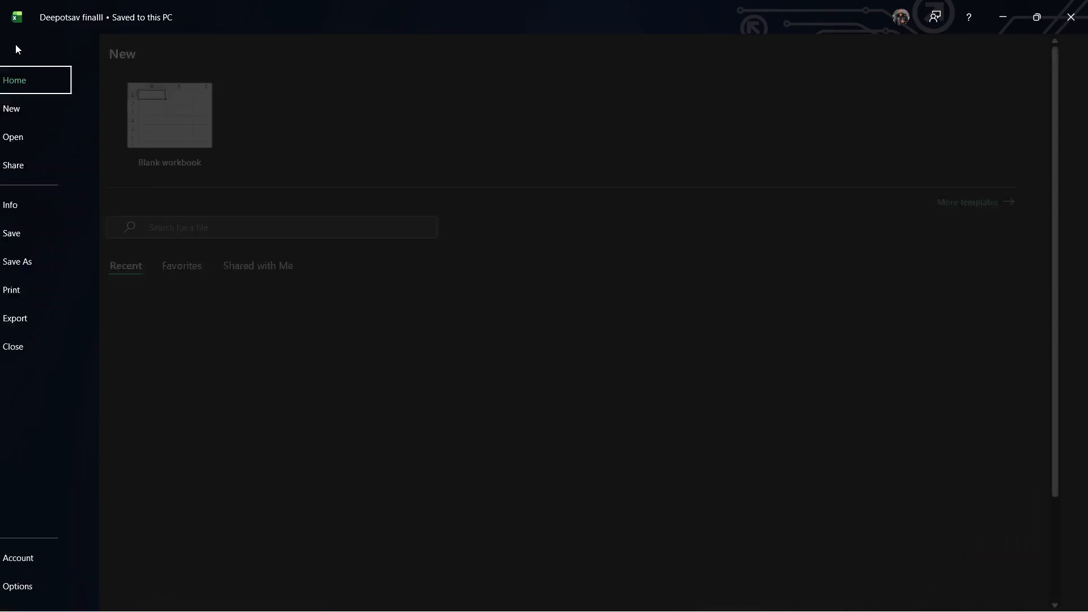
pyautogui.click(59, 269)
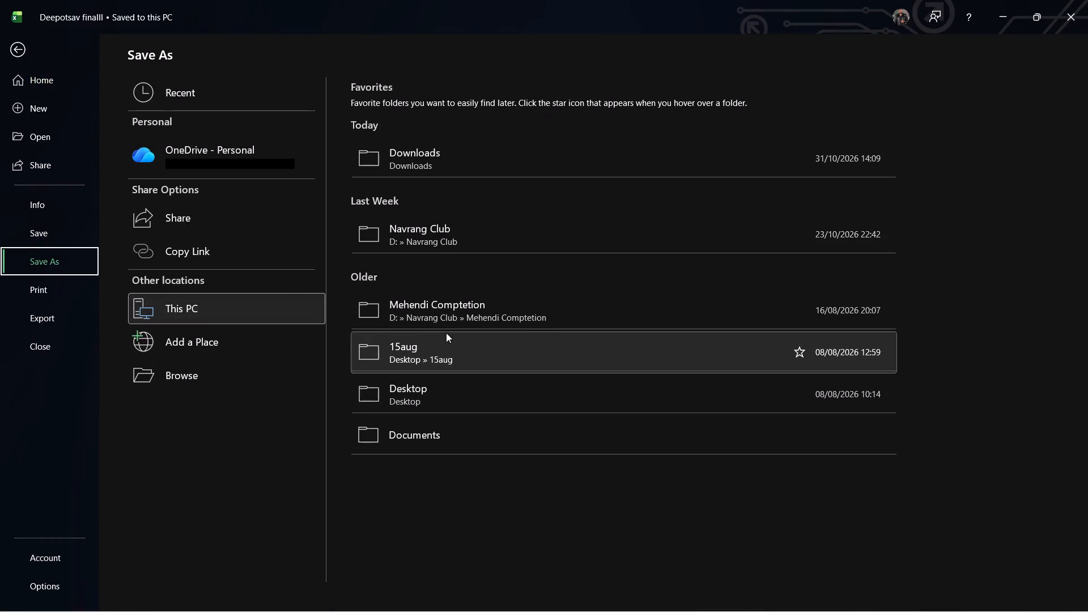
pyautogui.click(452, 397)
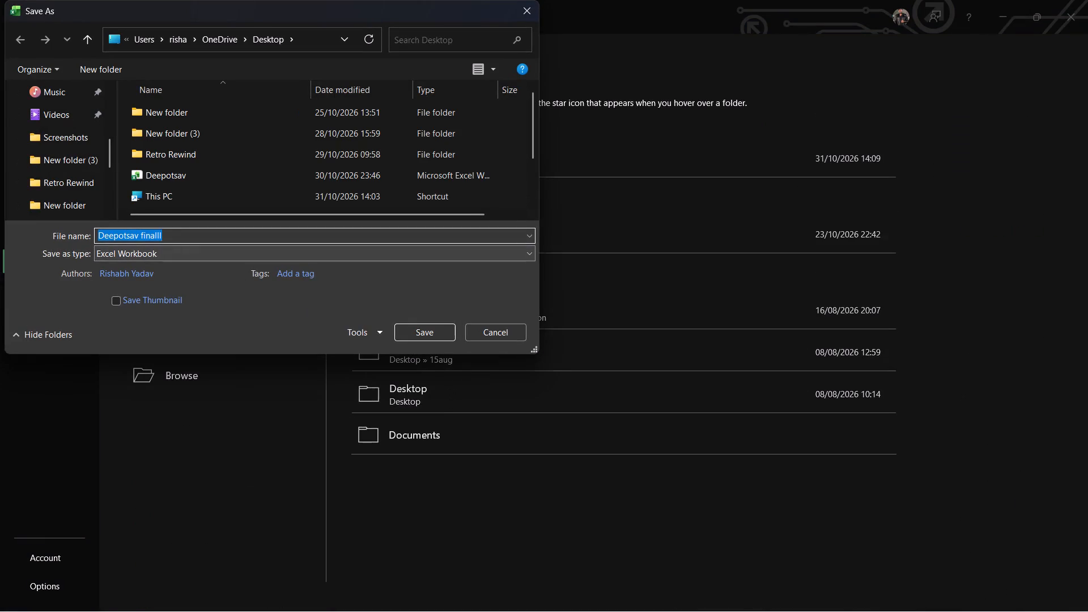
pyautogui.click(168, 230)
pyautogui.press('space')
pyautogui.write('3')
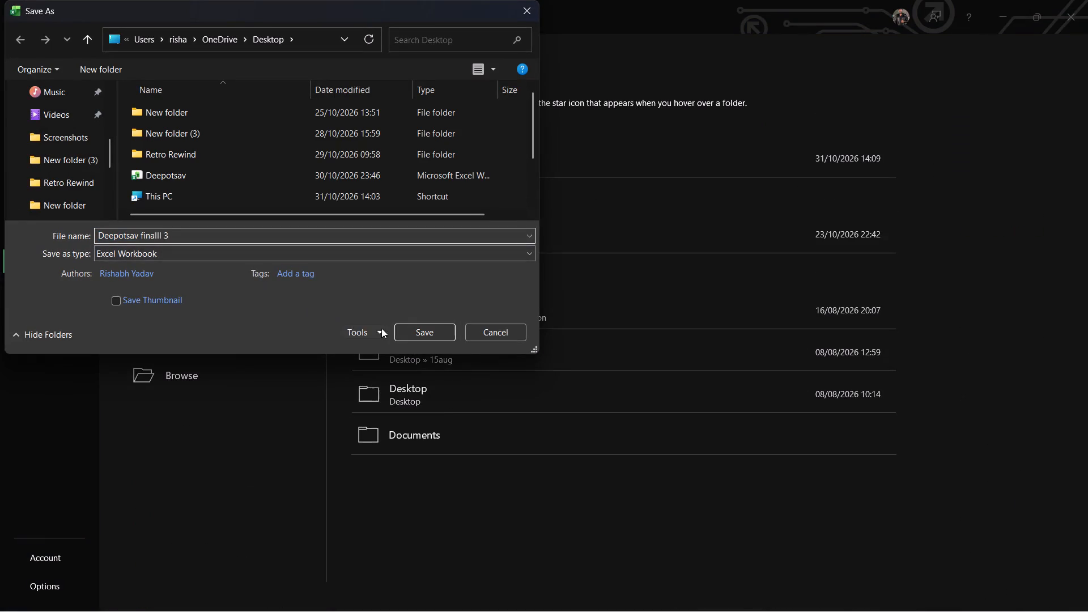
pyautogui.click(282, 248)
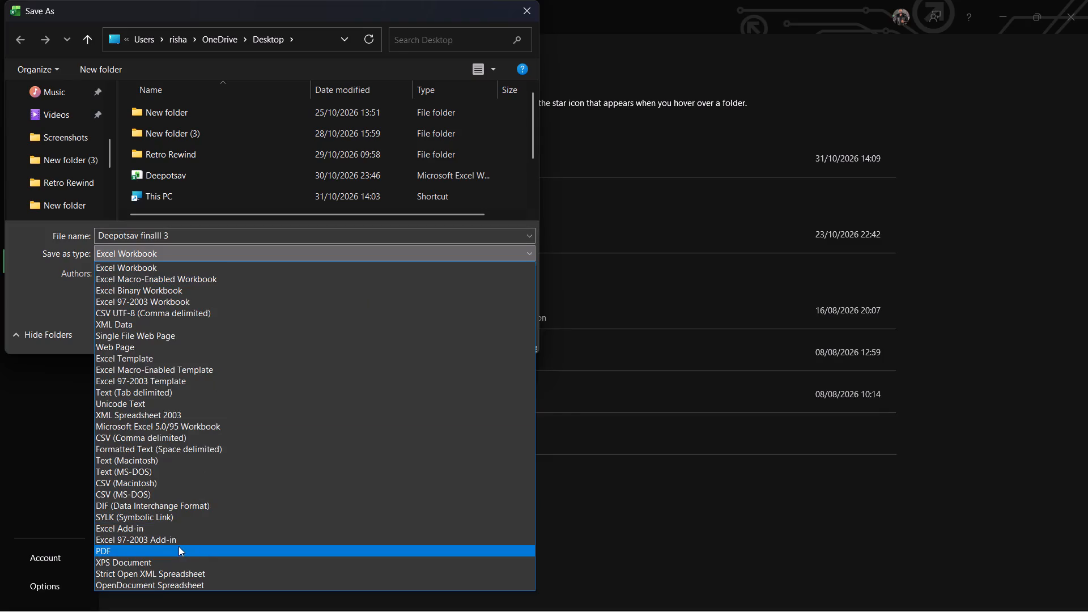
pyautogui.click(178, 546)
pyautogui.click(423, 391)
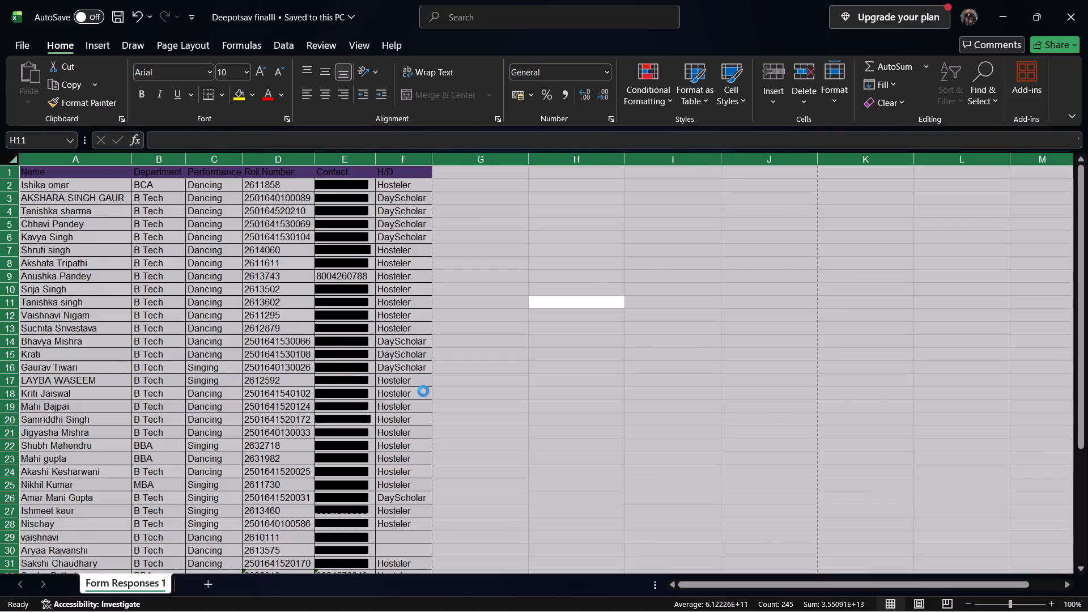
pyautogui.hscroll(2, 794, 329)
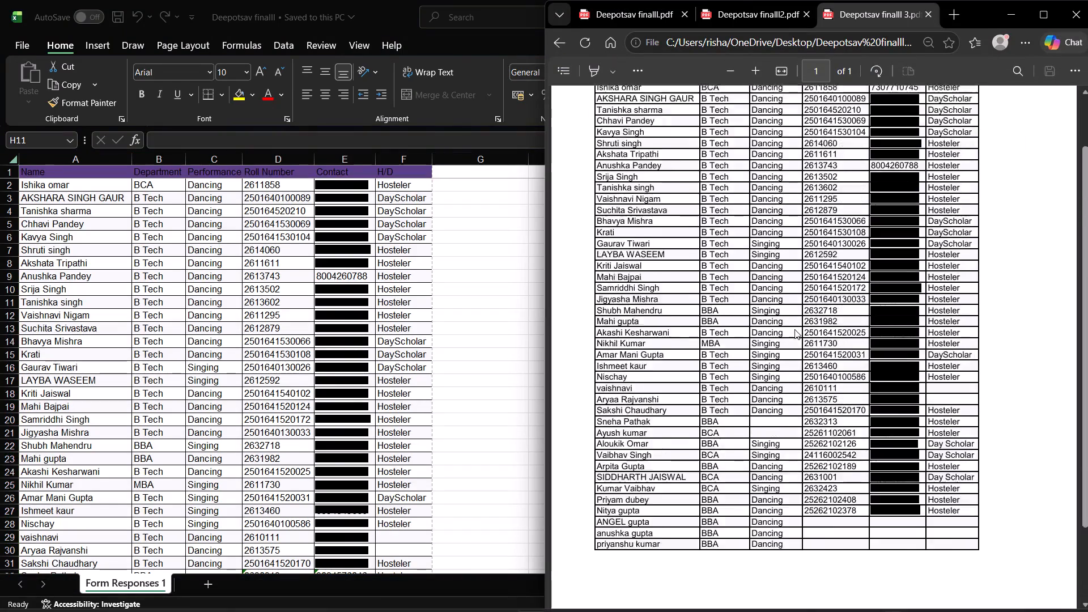
pyautogui.hscroll(1, 794, 329)
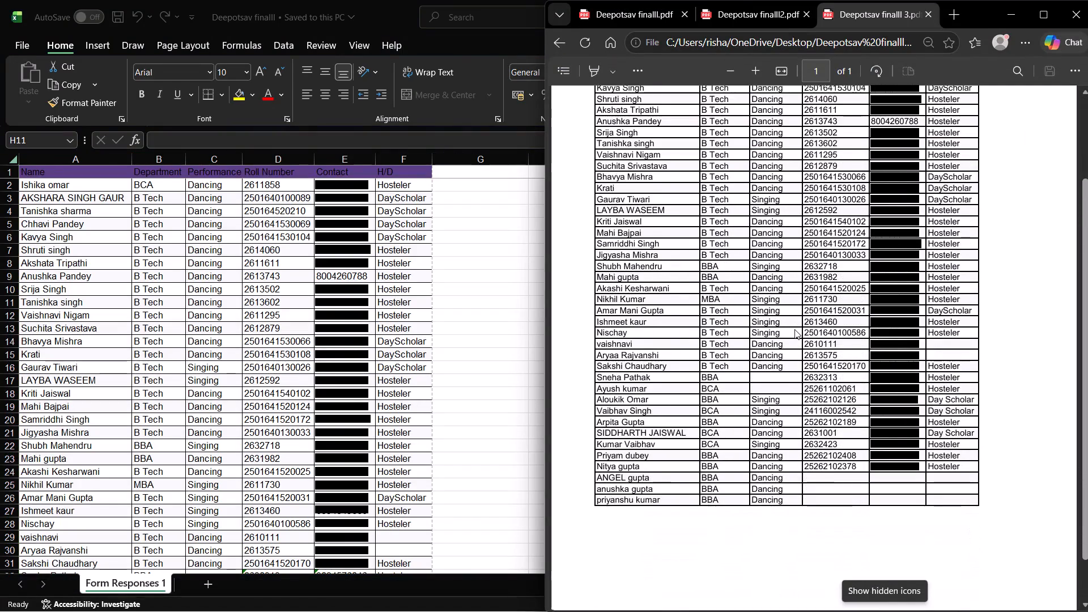
pyautogui.hscroll(2, 794, 329)
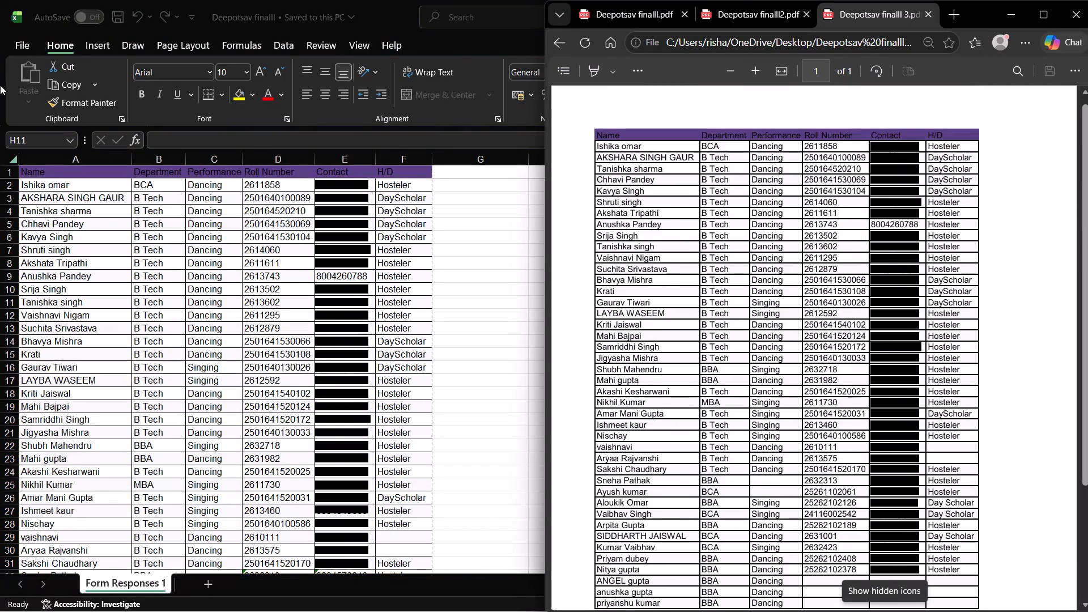
# Set the height of all rows in the Deepotsav finalll workbook's sheet to 16.
pyautogui.click(88, 235)
pyautogui.hotkey('ctrl', 'a')
pyautogui.rightClick(88, 235)
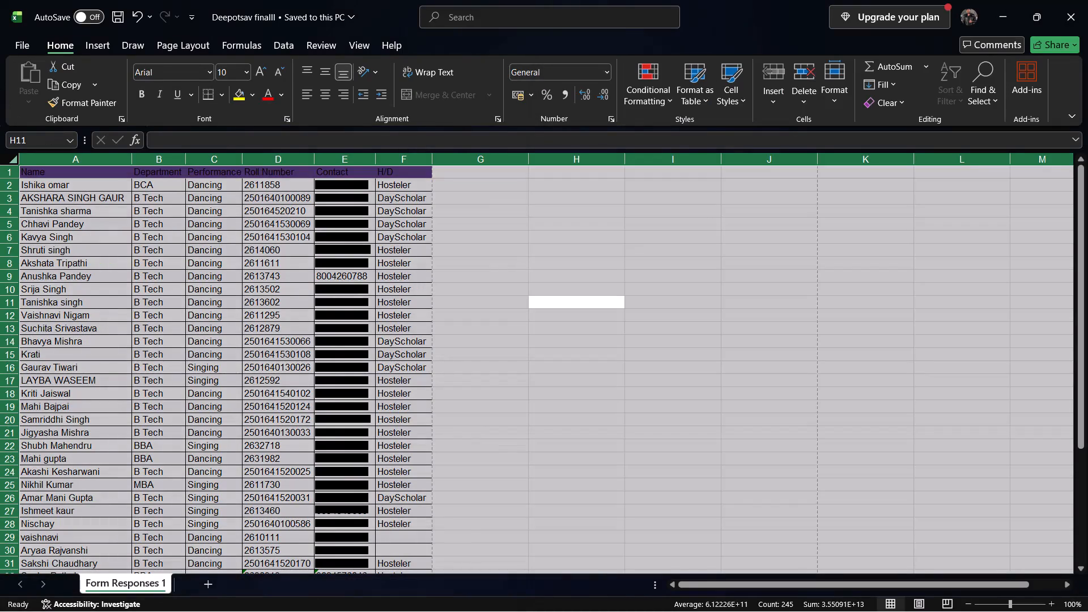
pyautogui.click(156, 461)
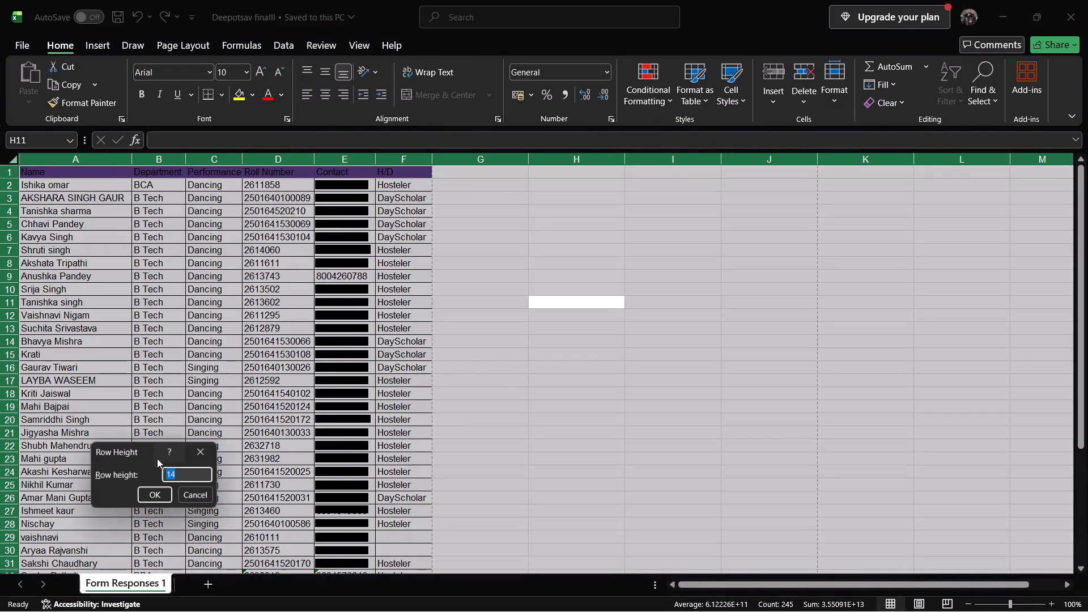
pyautogui.click(192, 475)
pyautogui.press('BackSpace')
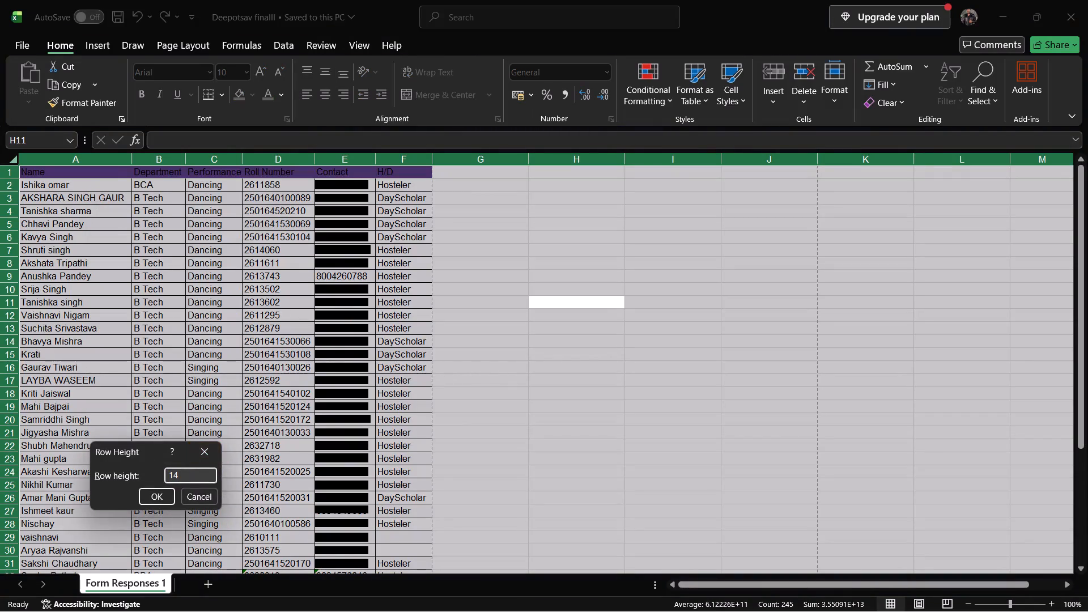
pyautogui.press('6')
pyautogui.click(169, 497)
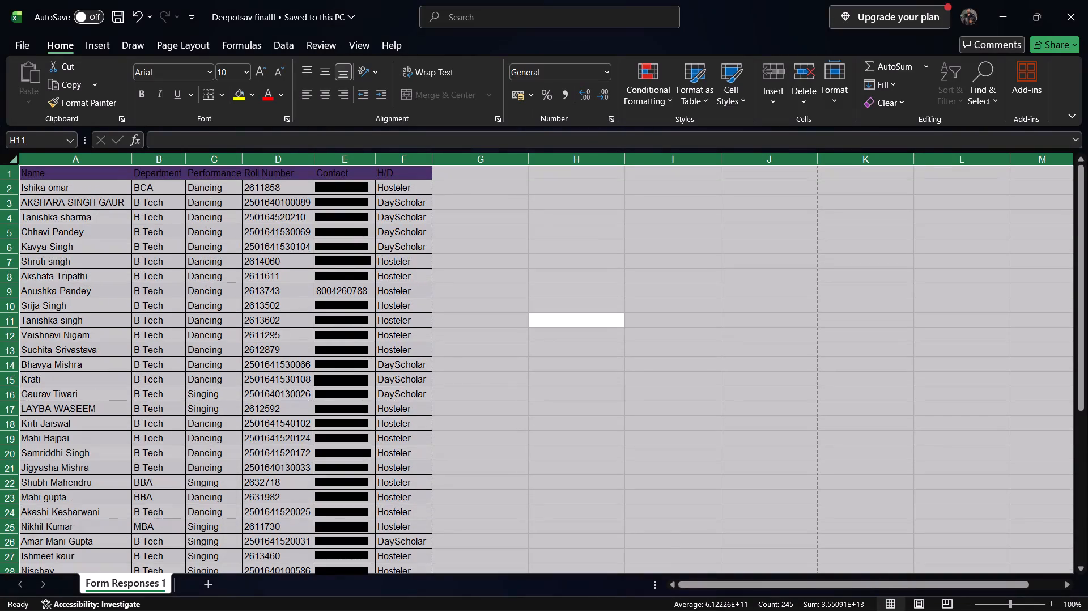
pyautogui.click(541, 381)
pyautogui.hscroll(1, 435, 359)
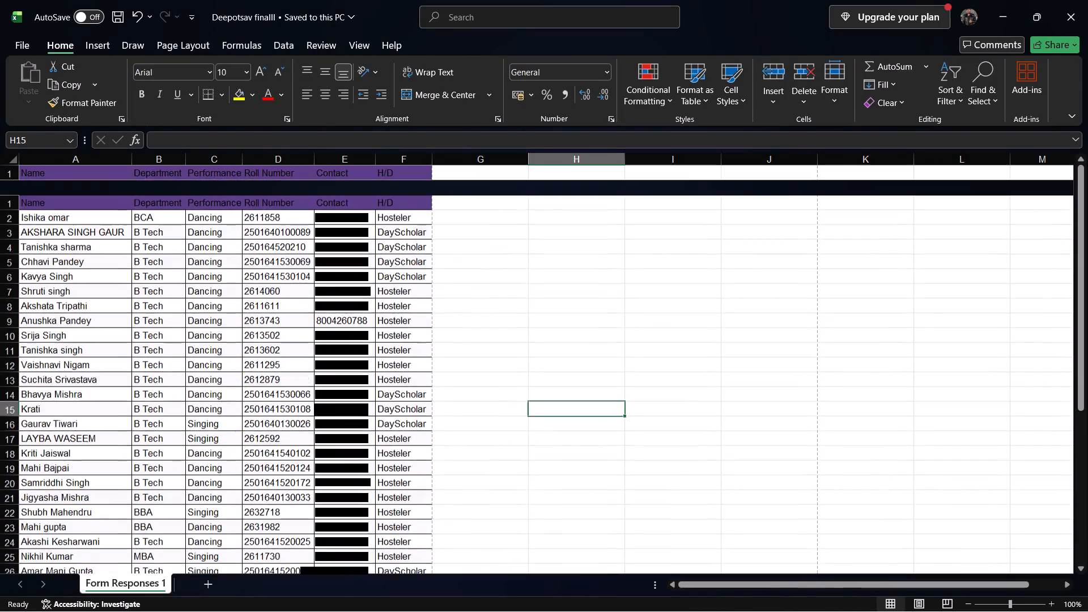
# Save the sheet as a PDF named "Deepotsav finalll4" in the Downloads folder and check its page layout.
pyautogui.click(10, 41)
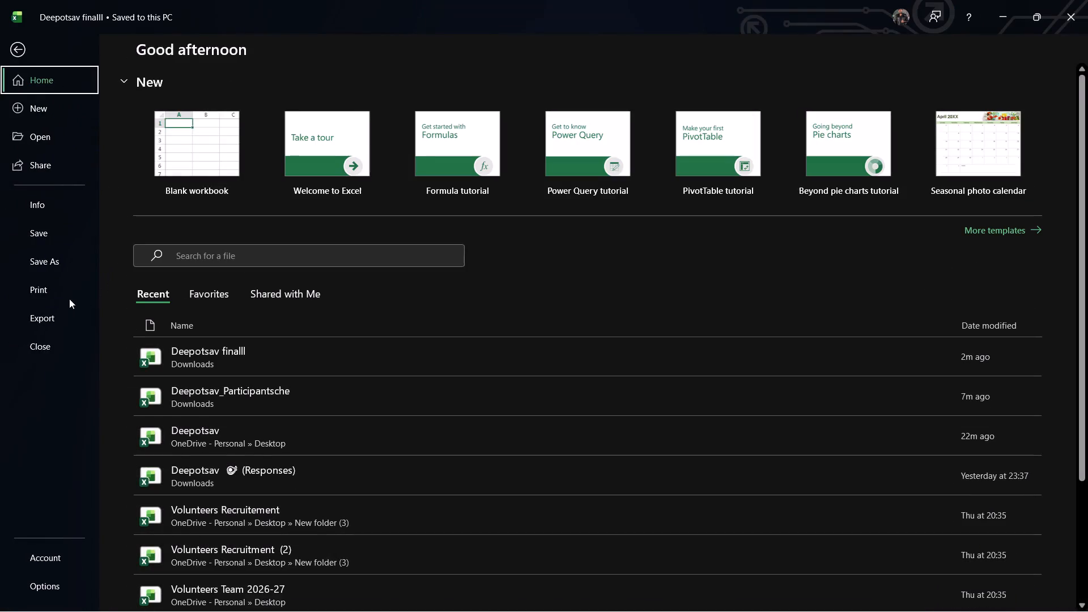
pyautogui.click(51, 257)
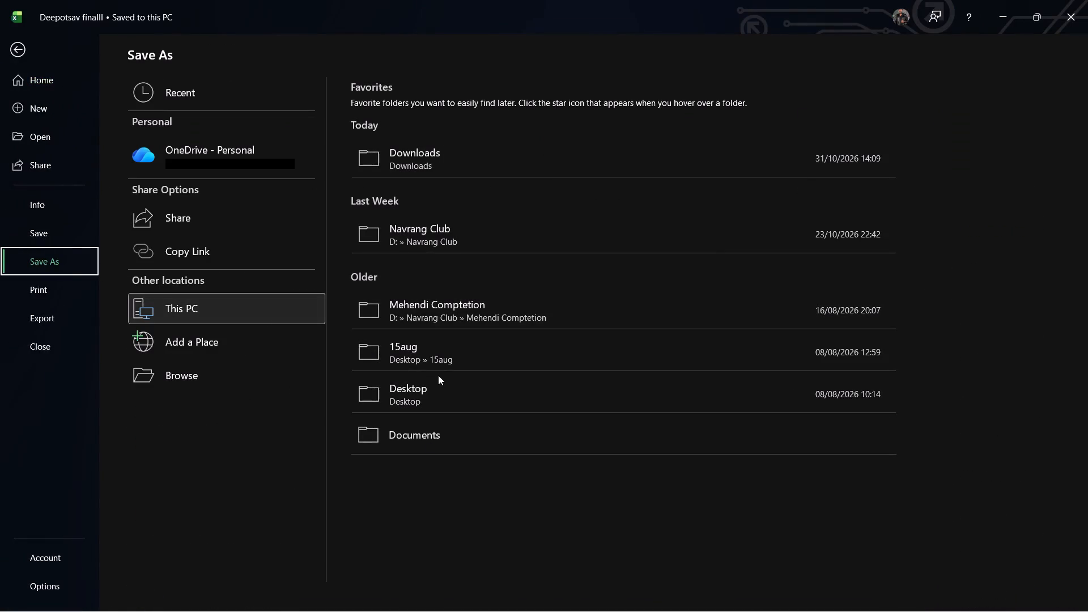
pyautogui.click(420, 150)
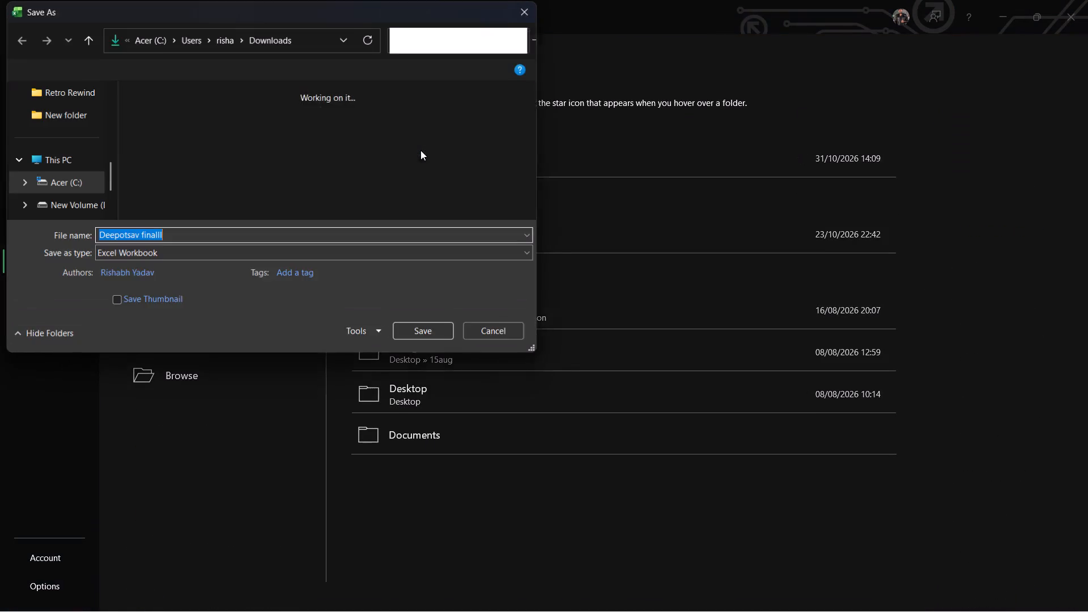
pyautogui.click(222, 239)
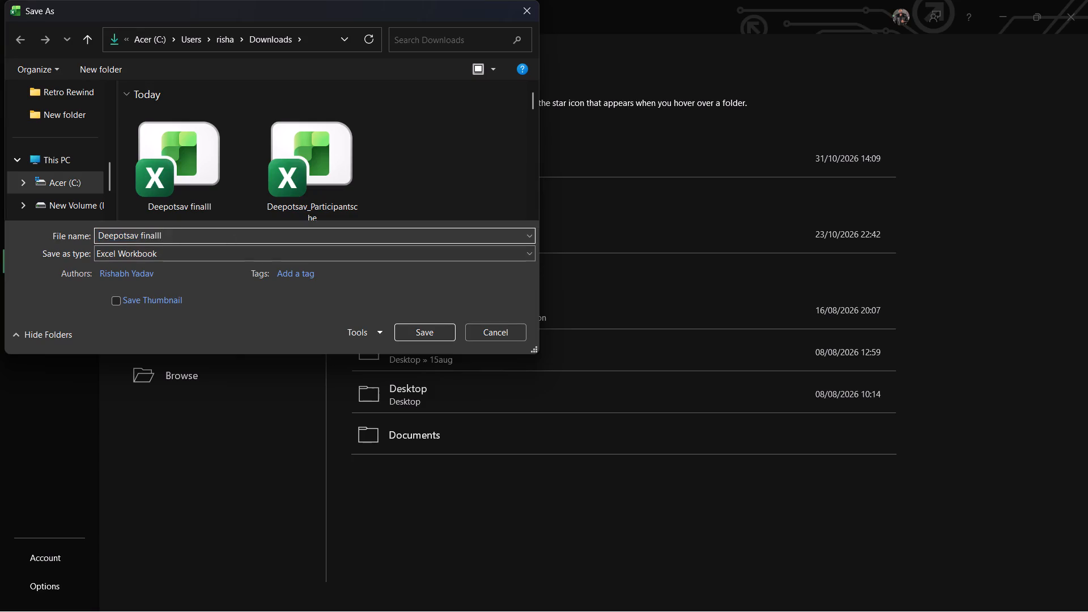
pyautogui.press('4')
pyautogui.click(219, 258)
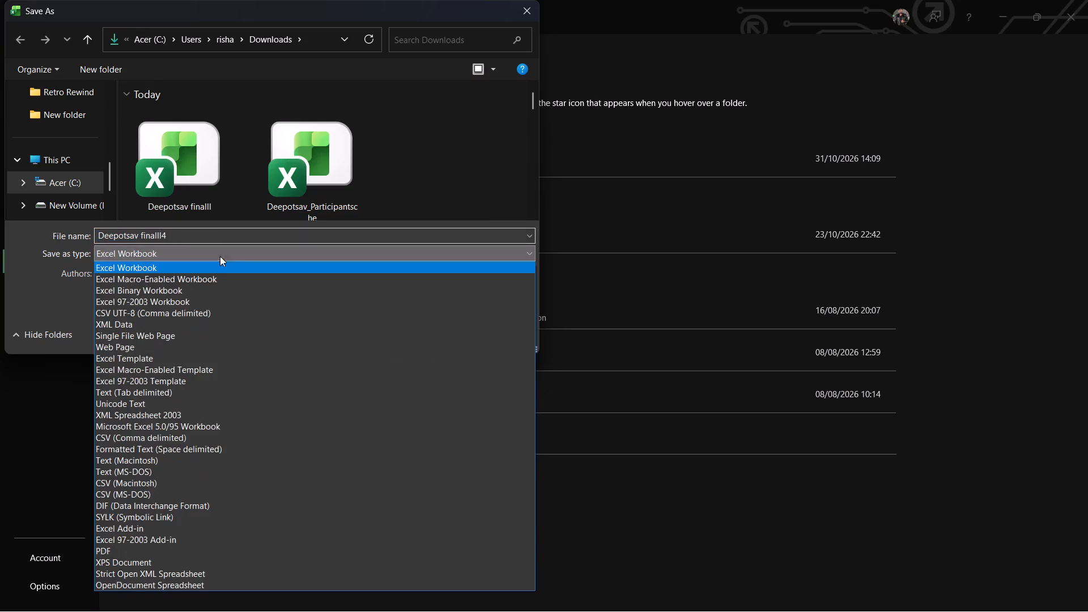
pyautogui.click(131, 555)
pyautogui.click(432, 386)
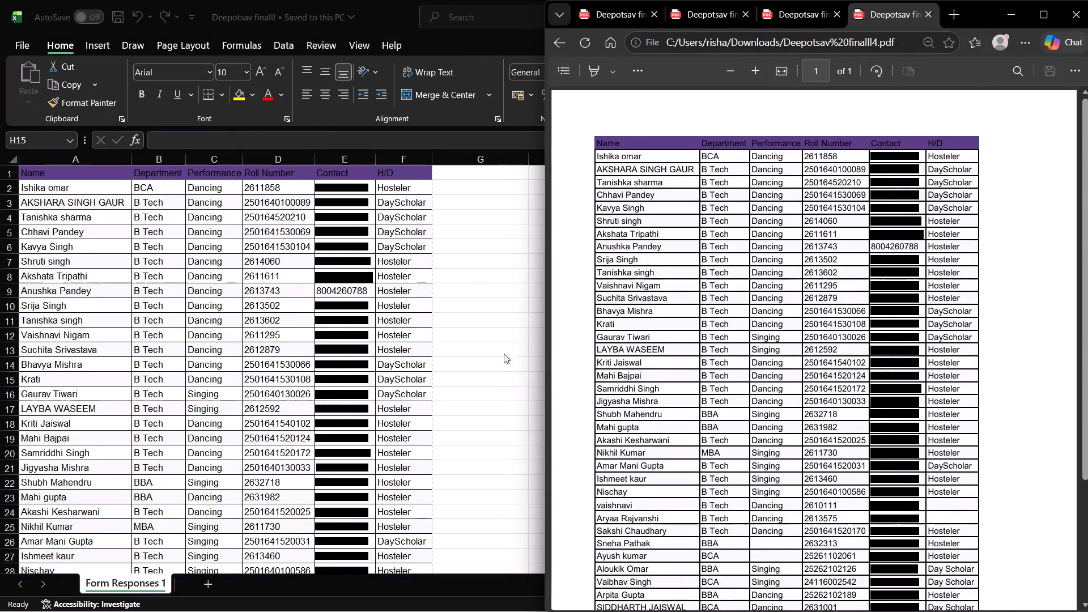
pyautogui.scroll(-3, 692, 400)
pyautogui.scroll(6, 692, 400)
pyautogui.scroll(-5, 692, 400)
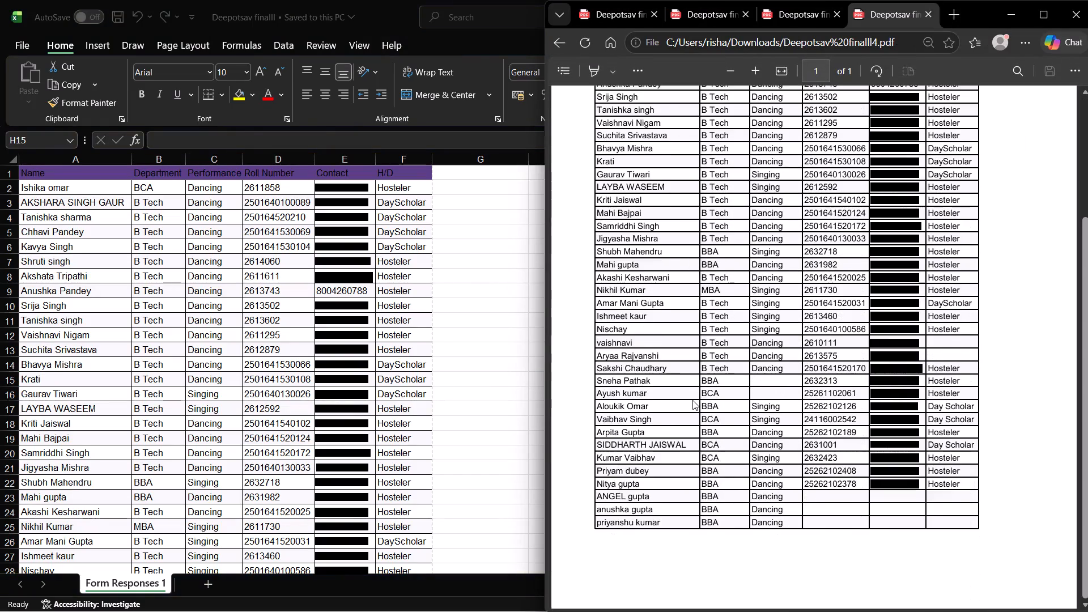
pyautogui.scroll(14, 692, 400)
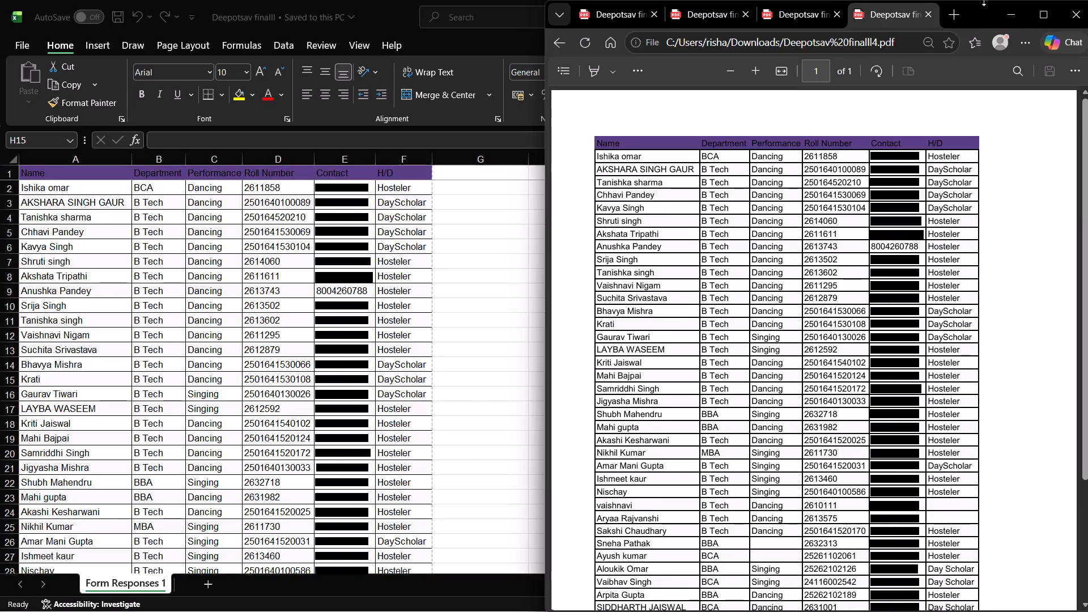
# Close the three earlier Deepotsav PDFs, leaving only Deepotsav finalll4 open, and minimise the browser.
pyautogui.click(655, 11)
pyautogui.doubleClick(655, 11)
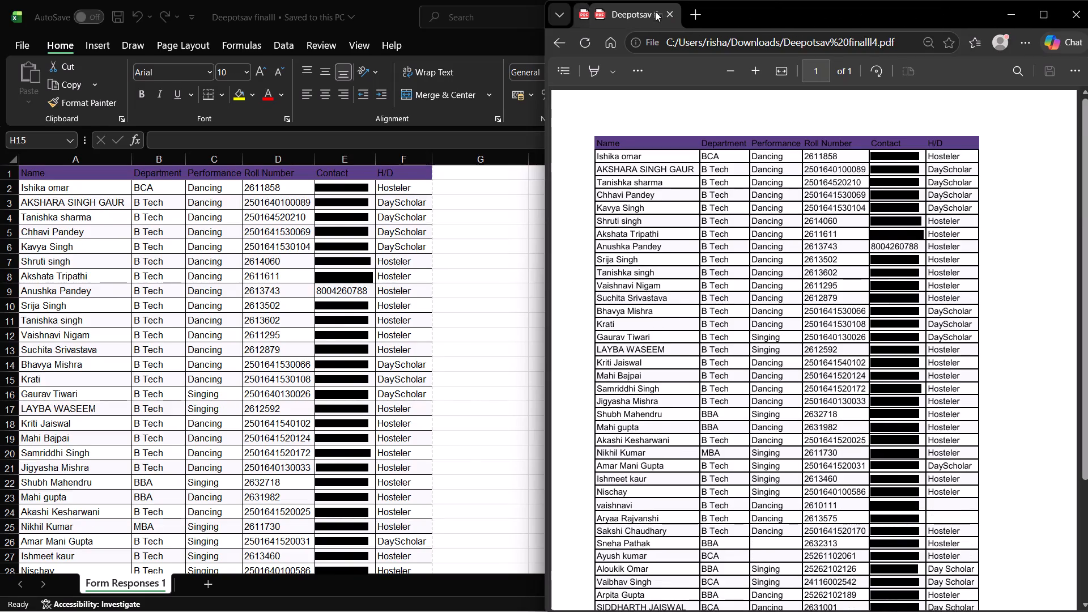
pyautogui.click(1025, 20)
# Minimise the Deepotsav finalll workbook and close the Deepotsav_Participantsche workbook.
pyautogui.click(1002, 4)
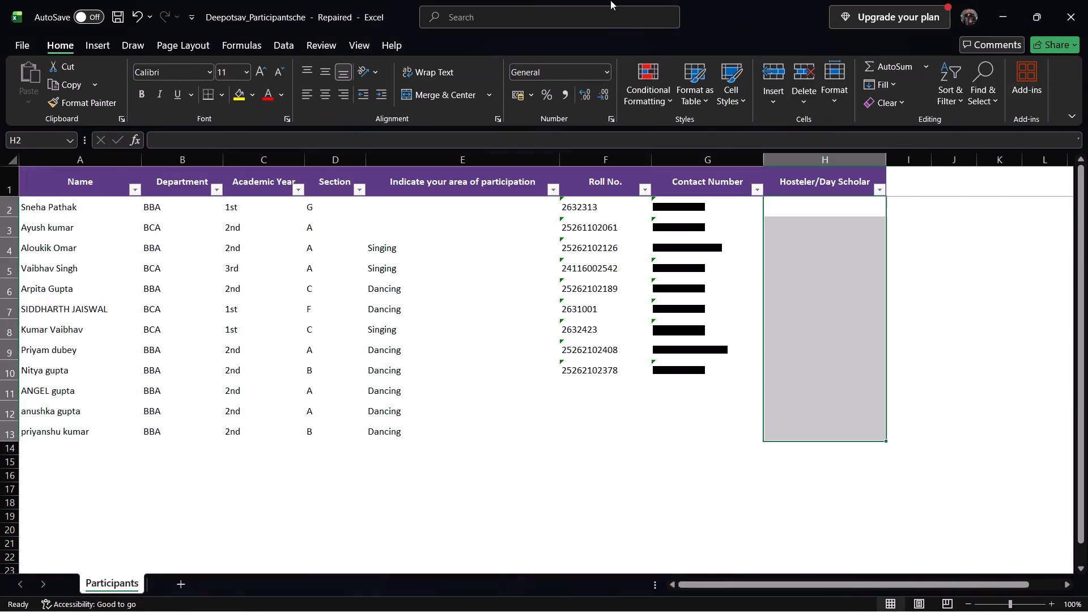
pyautogui.click(1073, 0)
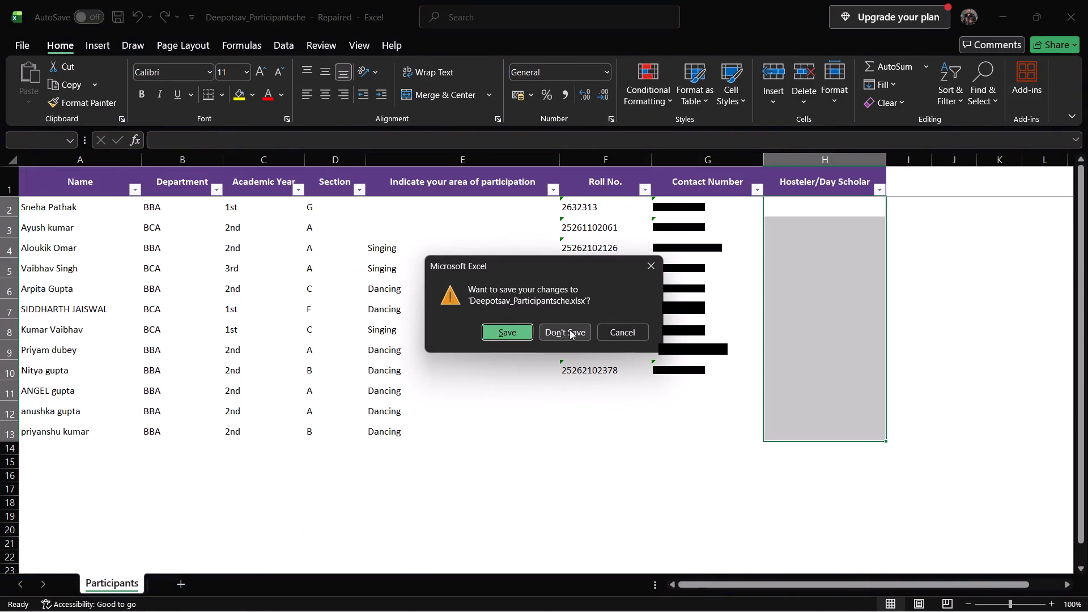
# Discard the unsaved changes to the Deepotsav_Participantsche workbook so that it closes.
pyautogui.click(564, 333)
# Minimise the empty Book1 workbook to return to the desktop.
pyautogui.click(995, 0)
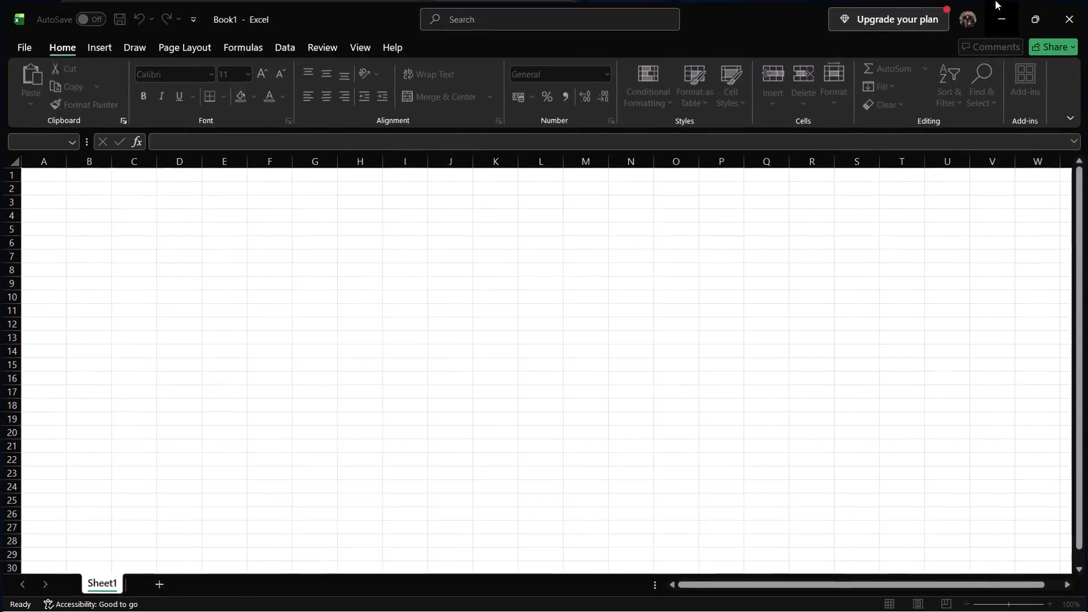
pyautogui.click(487, 10)
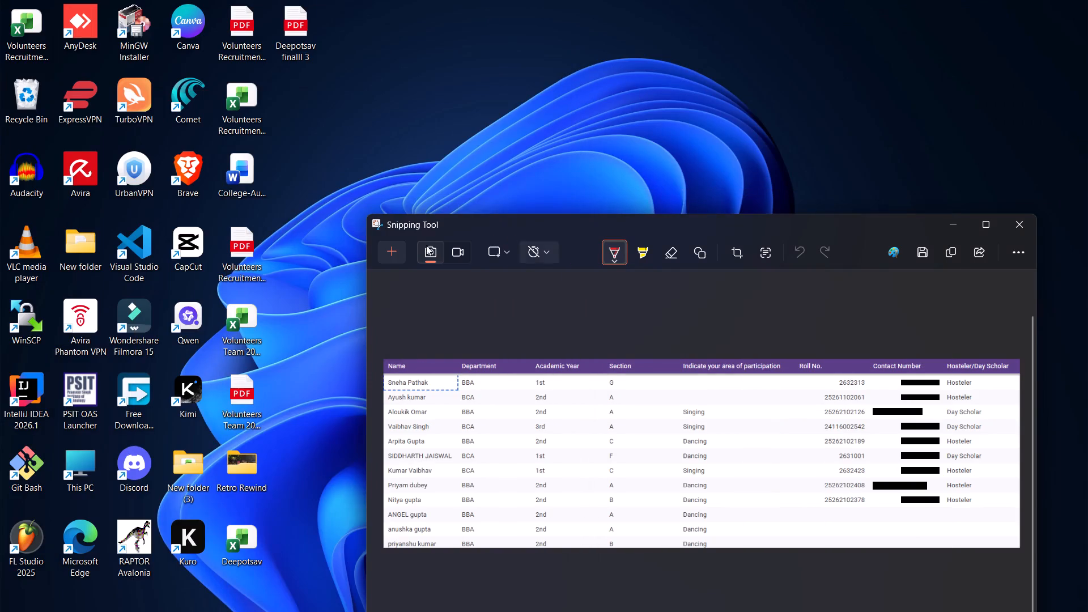